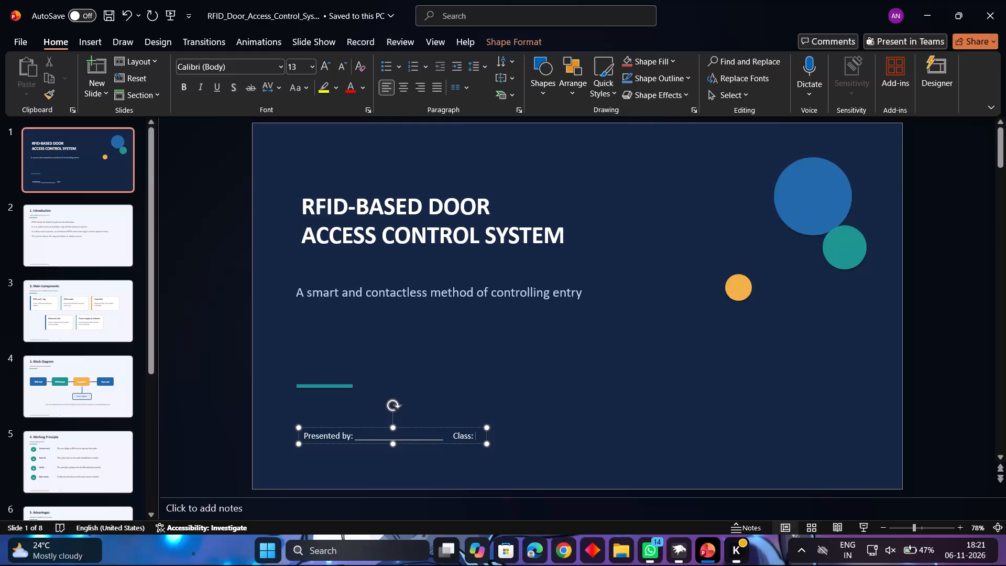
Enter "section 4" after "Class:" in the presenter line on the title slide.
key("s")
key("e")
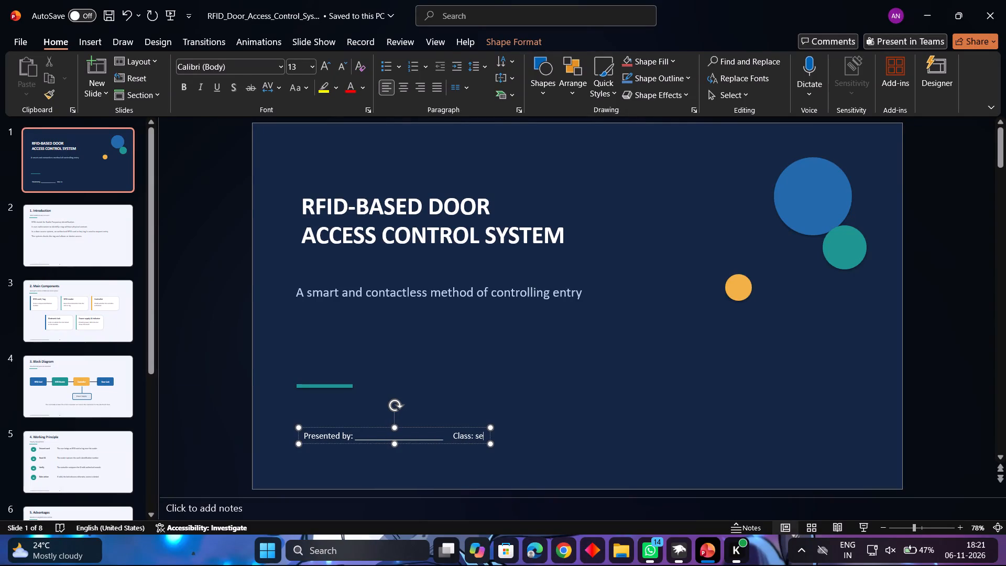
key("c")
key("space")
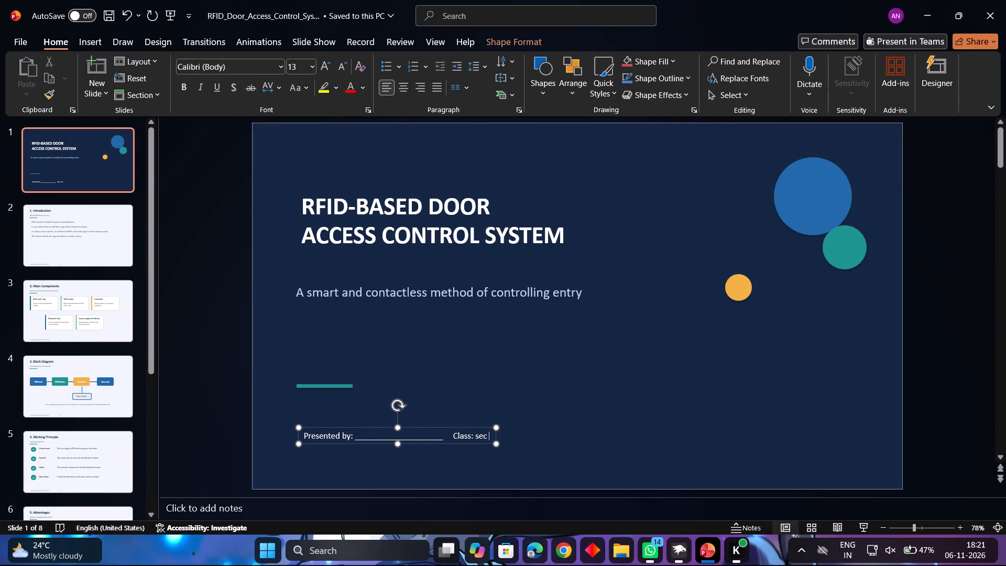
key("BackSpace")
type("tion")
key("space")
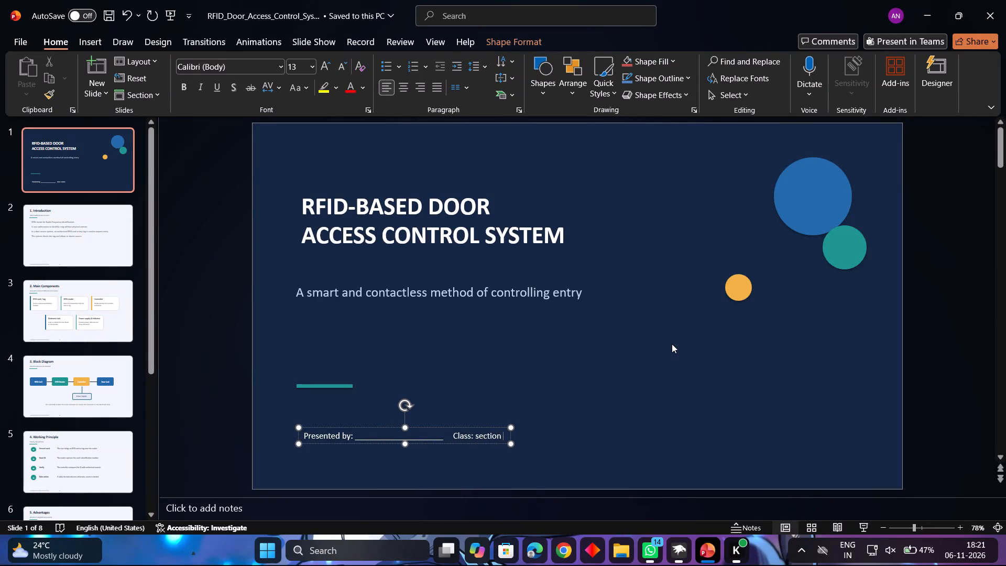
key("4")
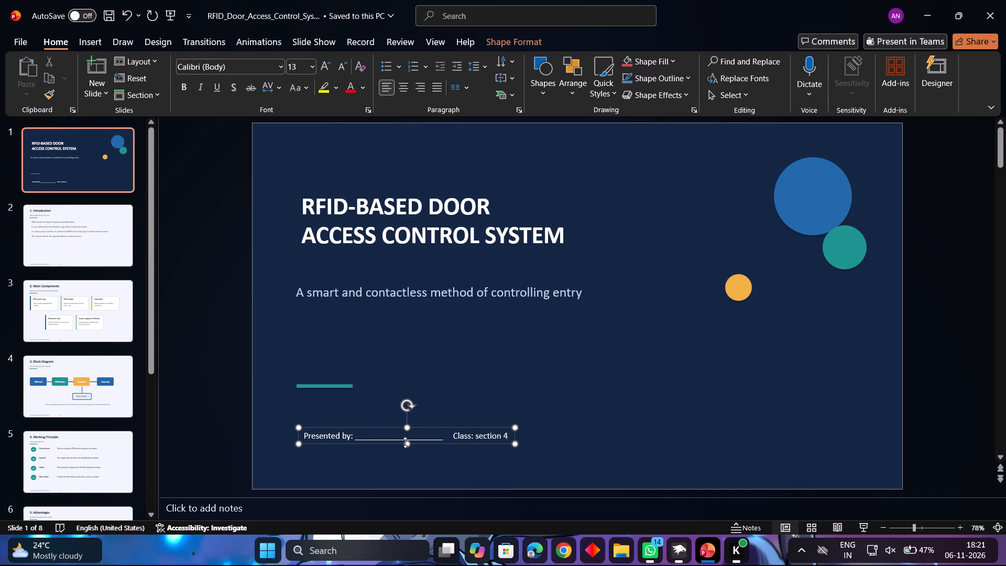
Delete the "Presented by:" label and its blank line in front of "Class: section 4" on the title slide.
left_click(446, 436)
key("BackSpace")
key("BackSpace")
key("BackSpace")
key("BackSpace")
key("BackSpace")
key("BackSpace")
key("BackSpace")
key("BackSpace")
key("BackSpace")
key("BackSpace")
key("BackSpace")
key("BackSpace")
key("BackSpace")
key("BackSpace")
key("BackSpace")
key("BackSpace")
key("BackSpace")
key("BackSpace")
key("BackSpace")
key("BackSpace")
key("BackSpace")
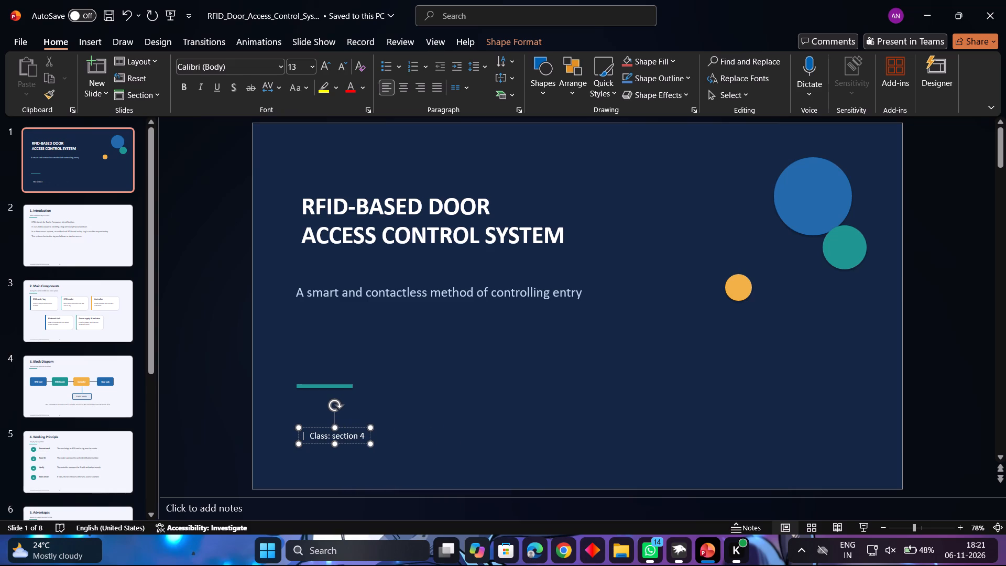
Undo the recent title slide edits, including the presenter label deletion, the class entry and the moves of the subtitle and accent line.
key("ctrl+z")
key("ctrl+z")
key("ctrl+z")
key("ctrl+z")
key("ctrl+z")
key("ctrl+z")
key("ctrl+z")
key("ctrl+z")
key("ctrl+z")
key("ctrl+z")
key("ctrl+z")
key("ctrl+z")
key("ctrl+z")
key("ctrl+z")
key("ctrl+z")
key("ctrl+z")
key("ctrl+z")
key("ctrl+z")
key("ctrl+z")
key("ctrl+z")
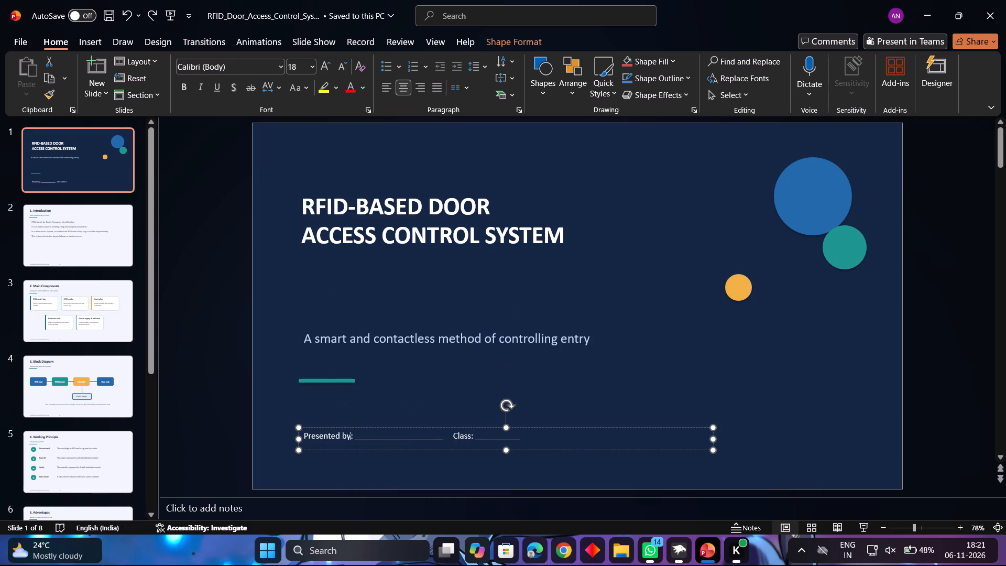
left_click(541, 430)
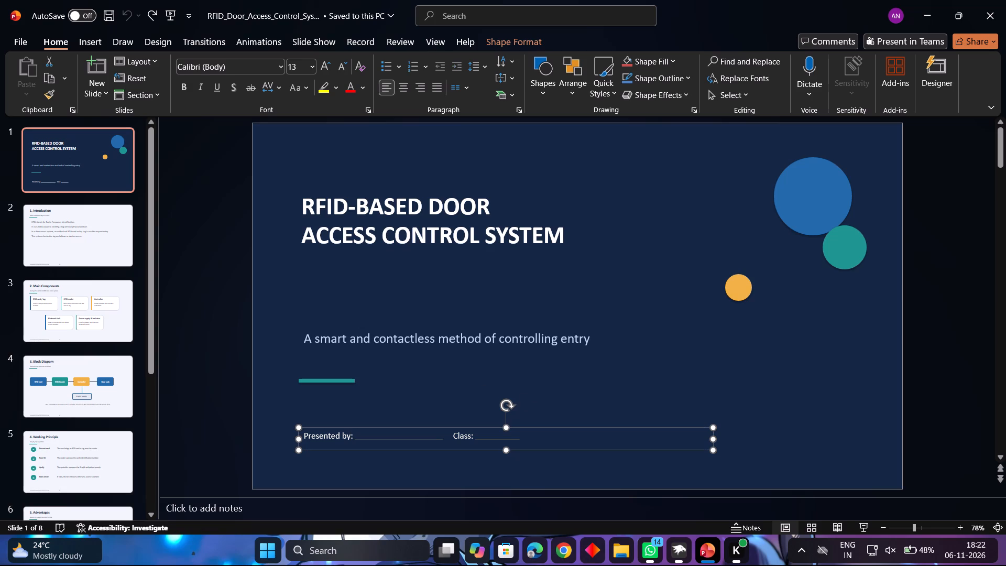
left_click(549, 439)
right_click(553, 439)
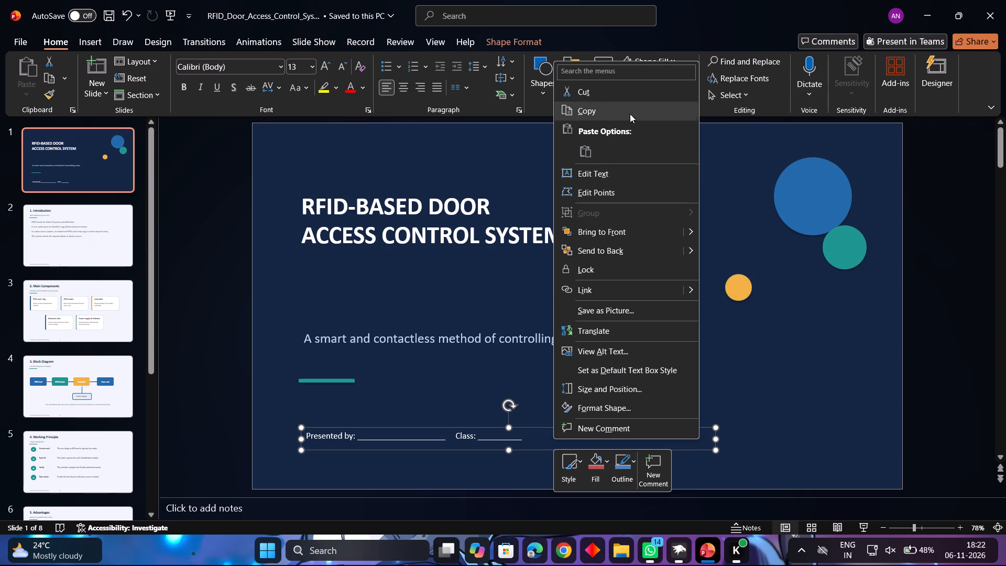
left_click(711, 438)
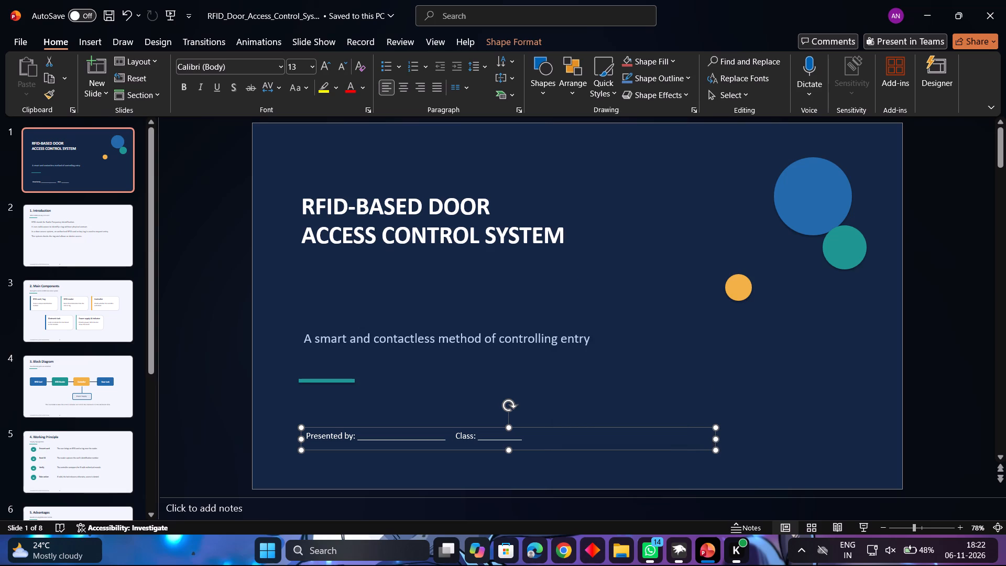
Delete the entire "Presented by" and "Class" text line at the bottom of the title slide.
left_click(521, 438)
key("BackSpace")
key("BackSpace")
key("BackSpace")
key("BackSpace")
key("BackSpace")
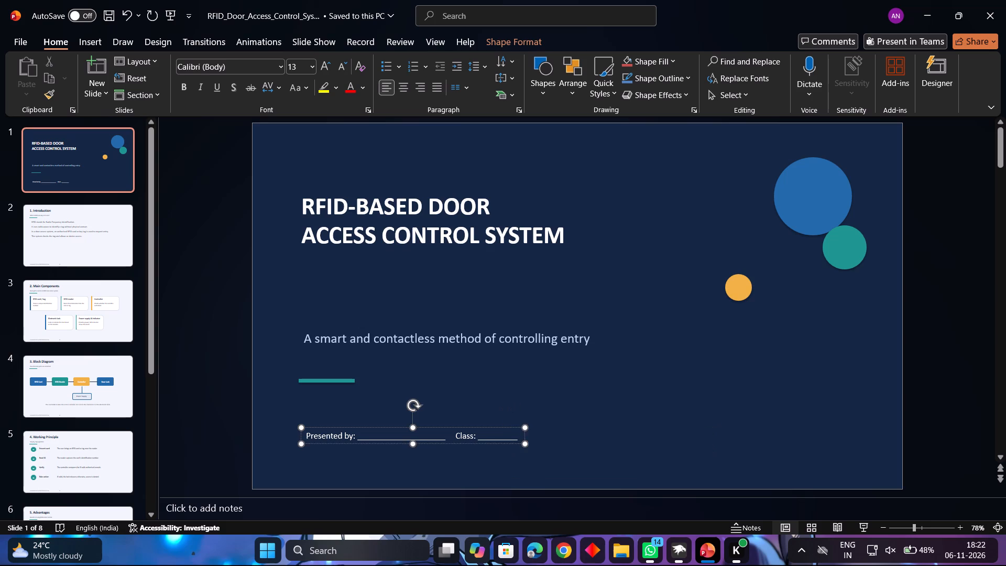
key("BackSpace")
key("BackSpace")
key("BackSpace")
key("BackSpace")
key("BackSpace")
key("BackSpace")
key("BackSpace")
key("BackSpace")
key("BackSpace")
key("BackSpace")
key("BackSpace")
key("BackSpace")
key("BackSpace")
key("BackSpace")
key("BackSpace")
key("BackSpace")
key("BackSpace")
key("BackSpace")
key("BackSpace")
key("BackSpace")
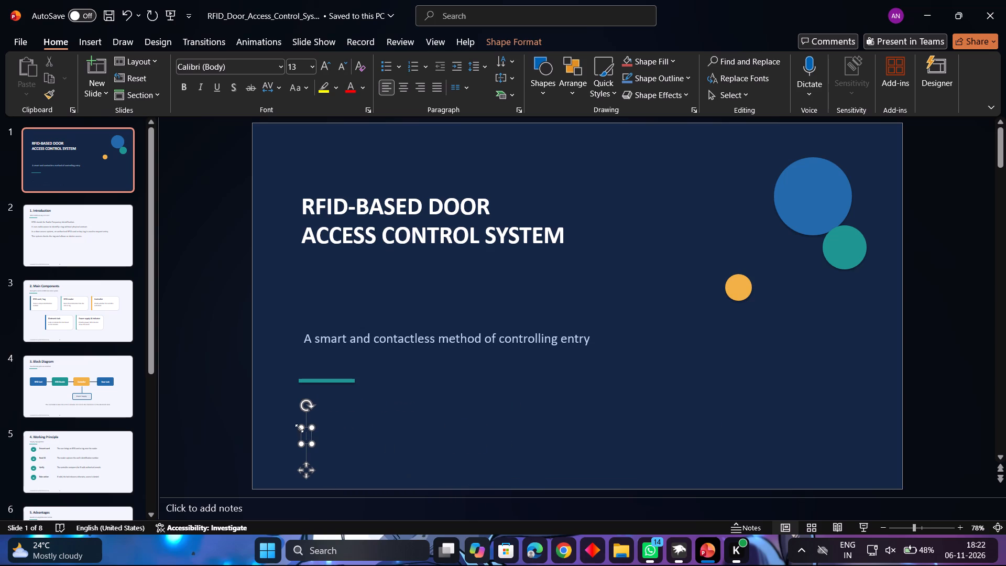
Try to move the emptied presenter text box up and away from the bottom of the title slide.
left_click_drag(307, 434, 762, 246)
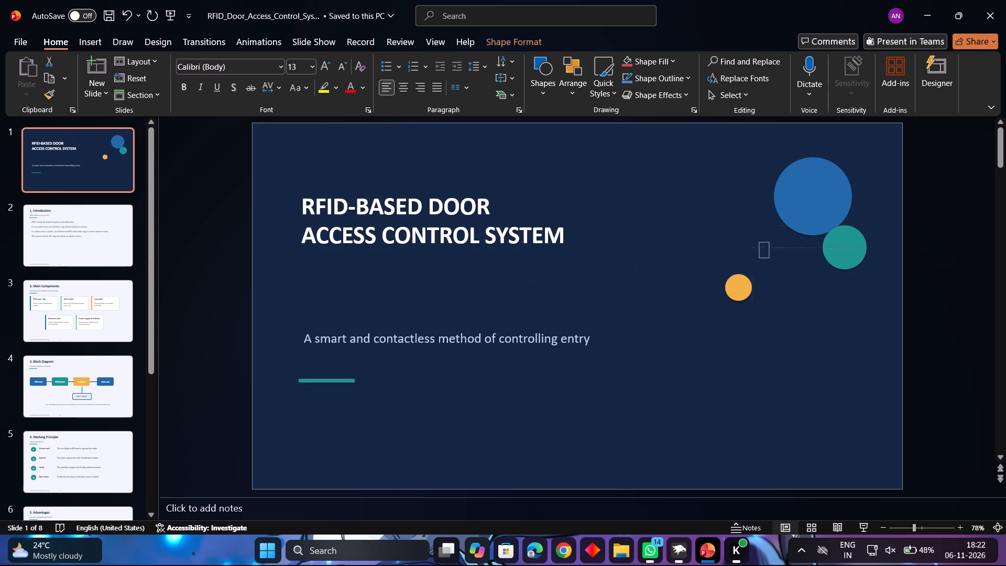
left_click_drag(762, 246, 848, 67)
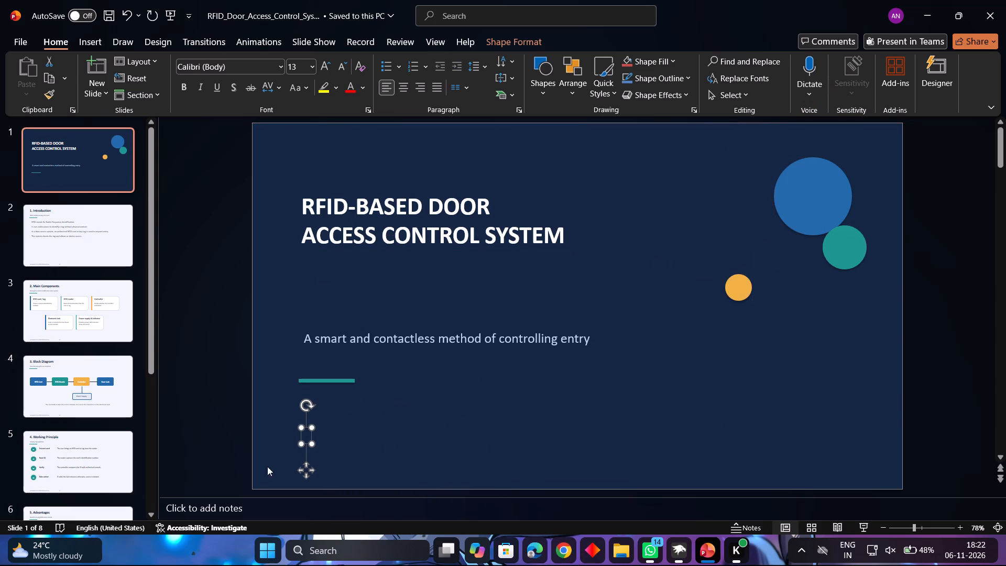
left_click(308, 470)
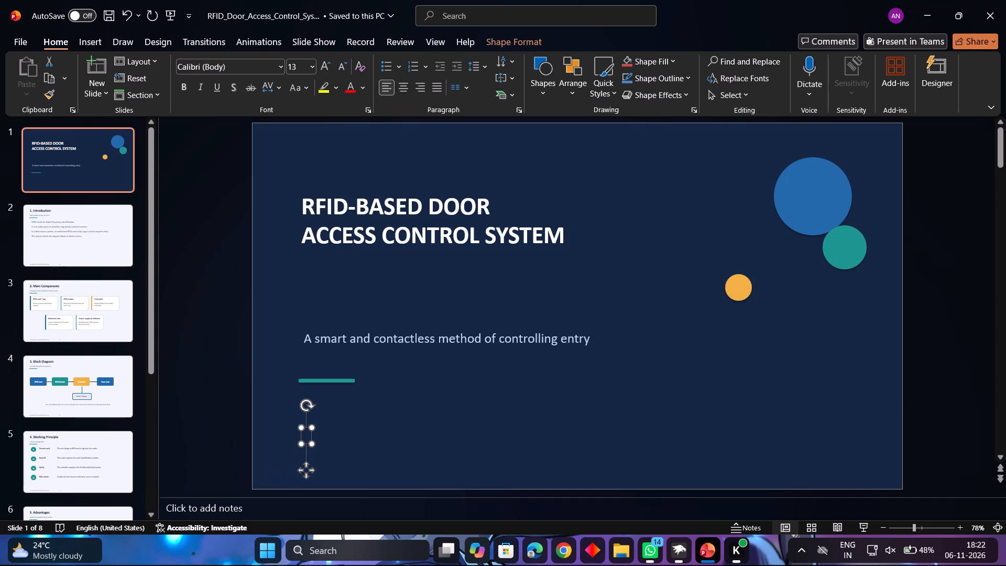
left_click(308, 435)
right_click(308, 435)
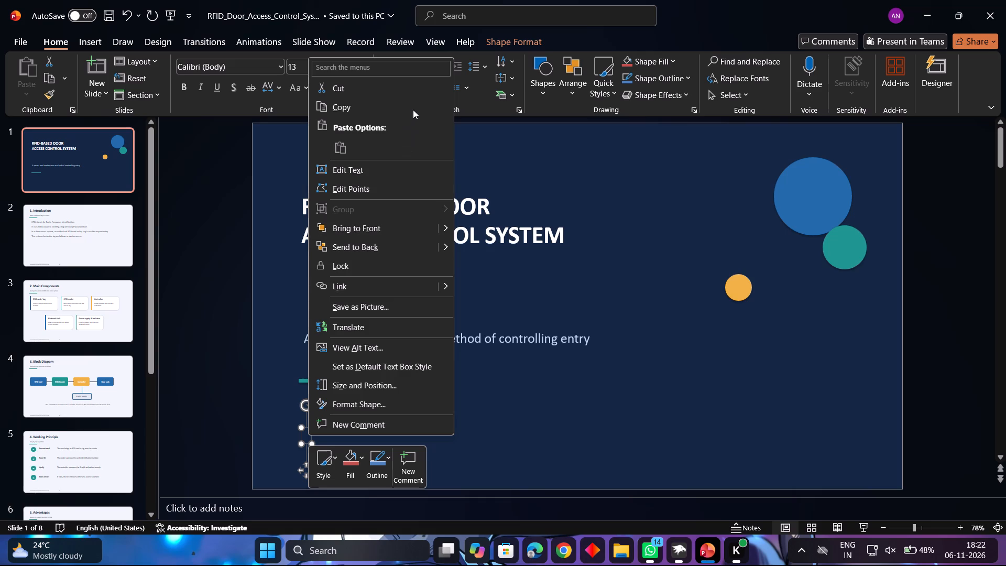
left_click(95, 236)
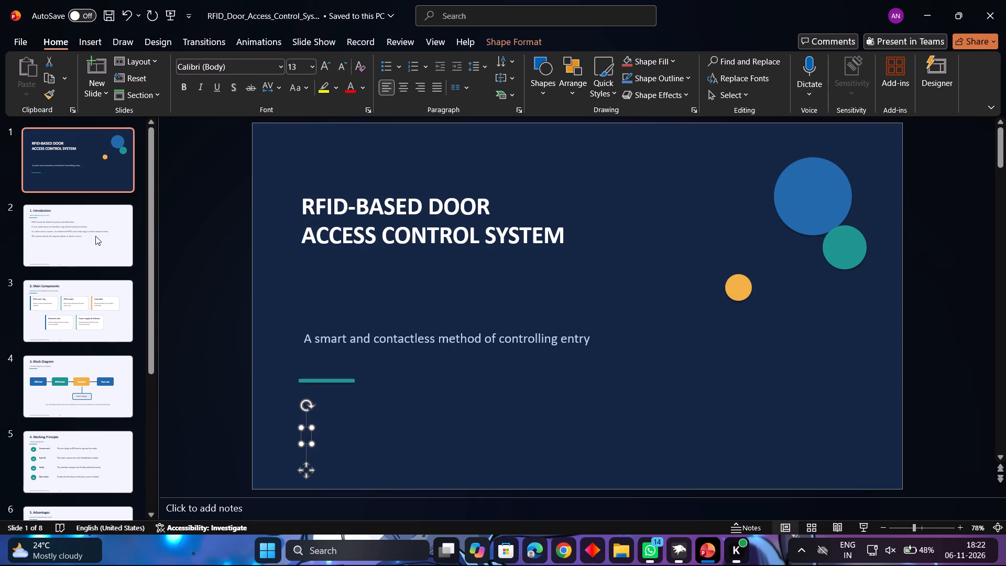
Review the content of slides 2 through 7 and return to the title slide.
left_click(95, 236)
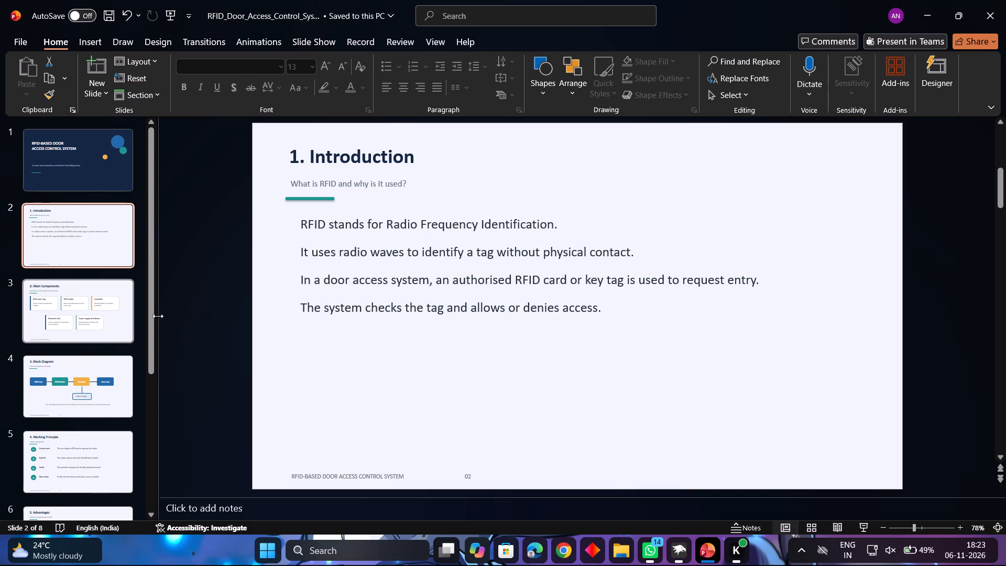
left_click(111, 294)
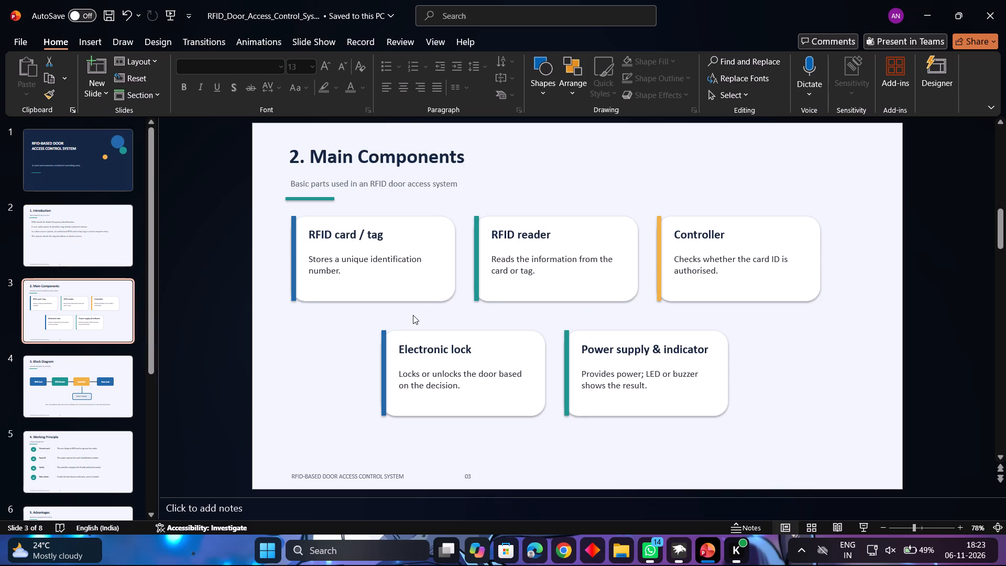
left_click(94, 375)
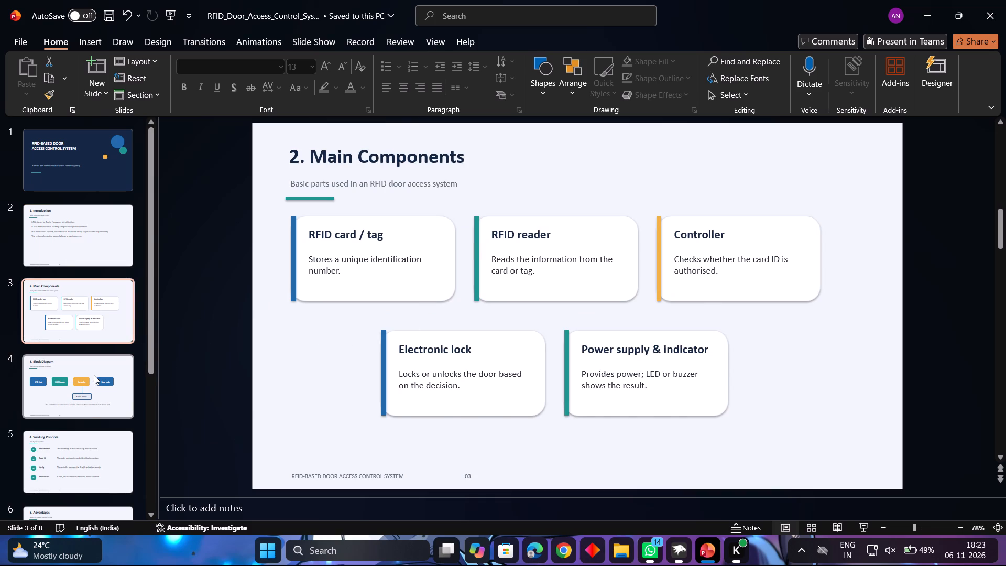
left_click(98, 450)
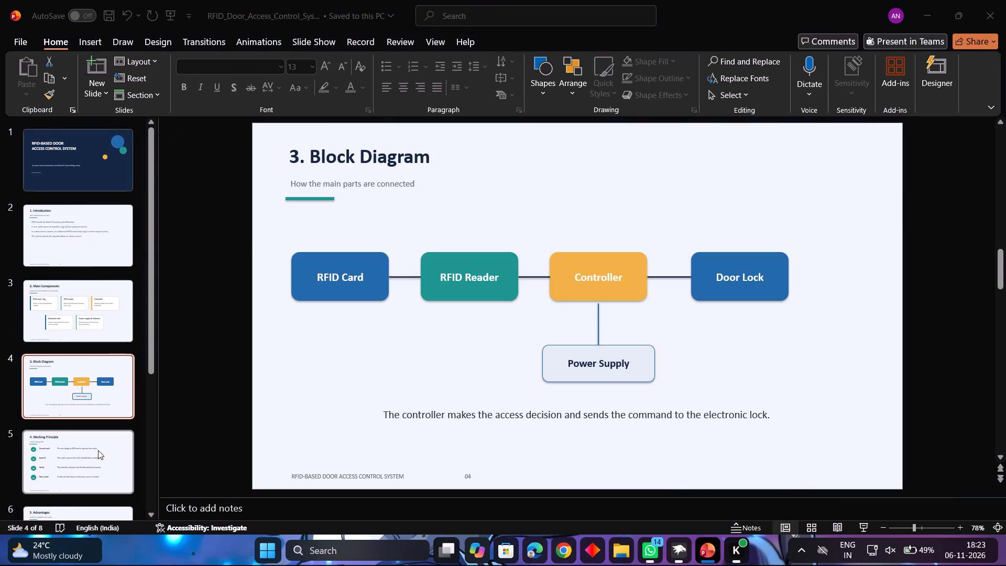
left_click(98, 450)
scroll(99, 364, "down", 2)
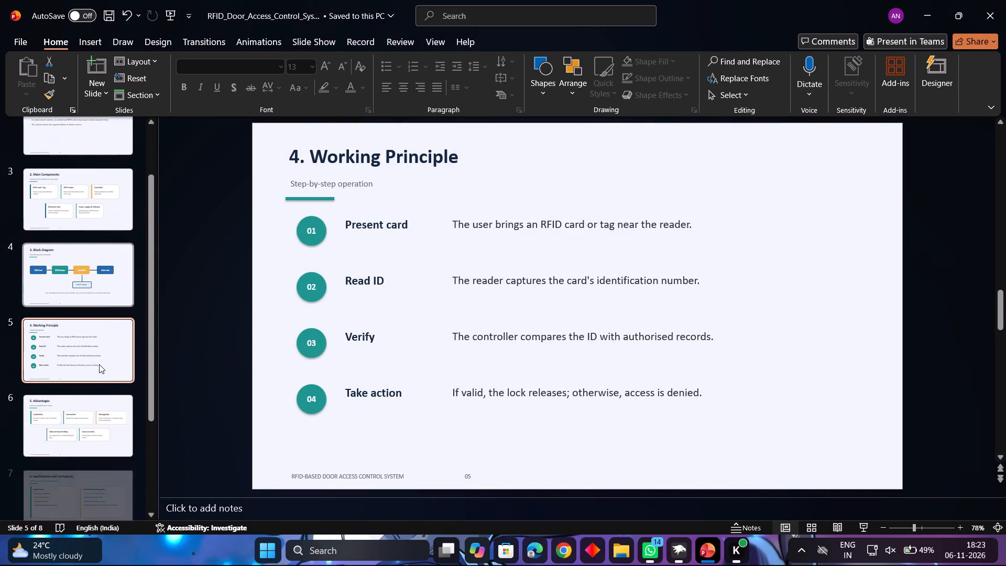
left_click(96, 364)
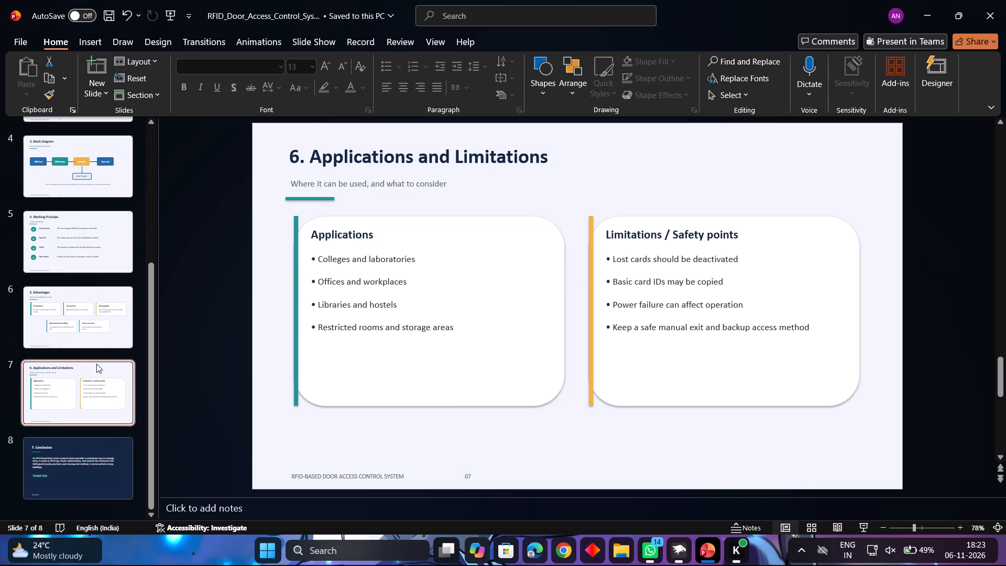
left_click(103, 326)
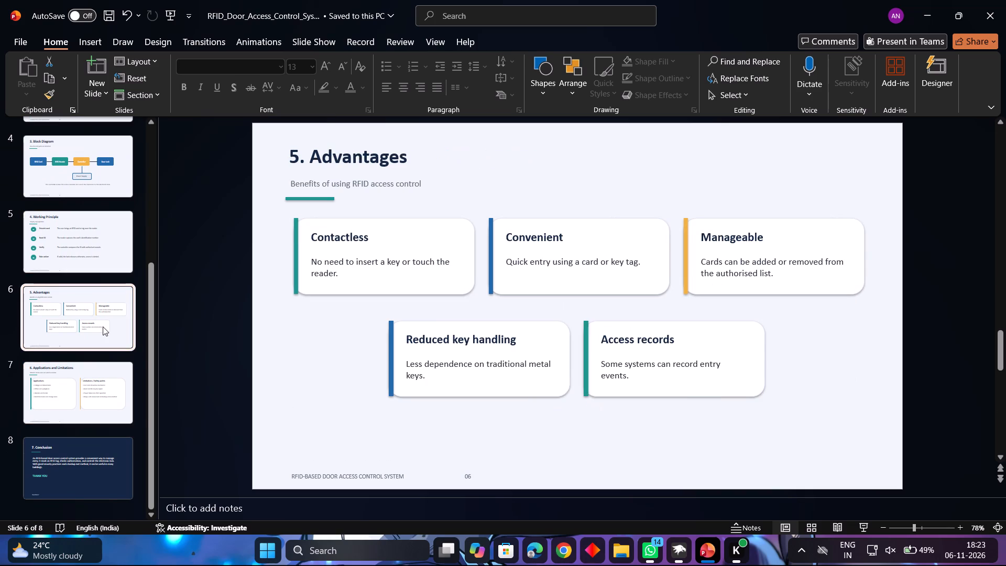
left_click(96, 384)
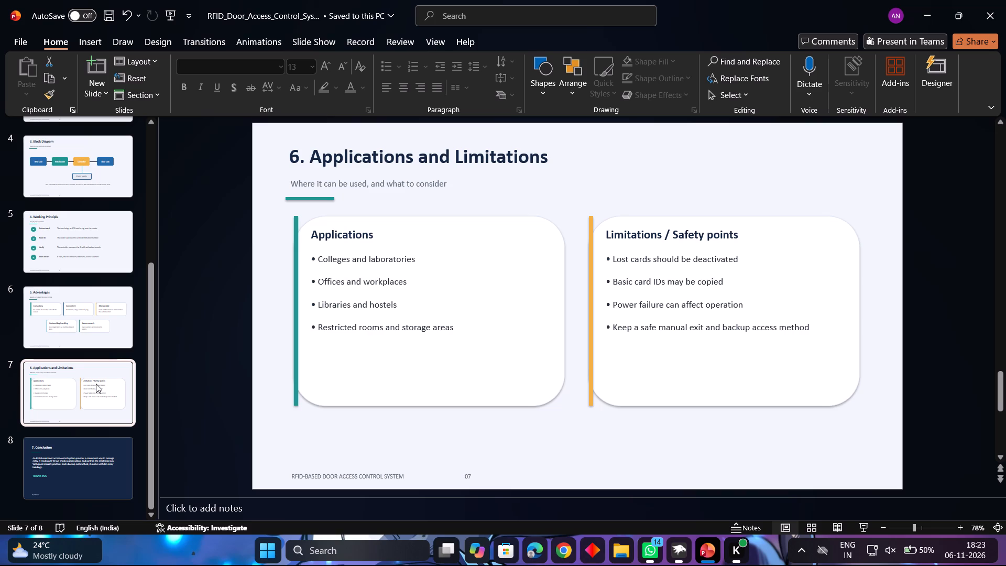
left_click(93, 340)
scroll(101, 194, "up", 10)
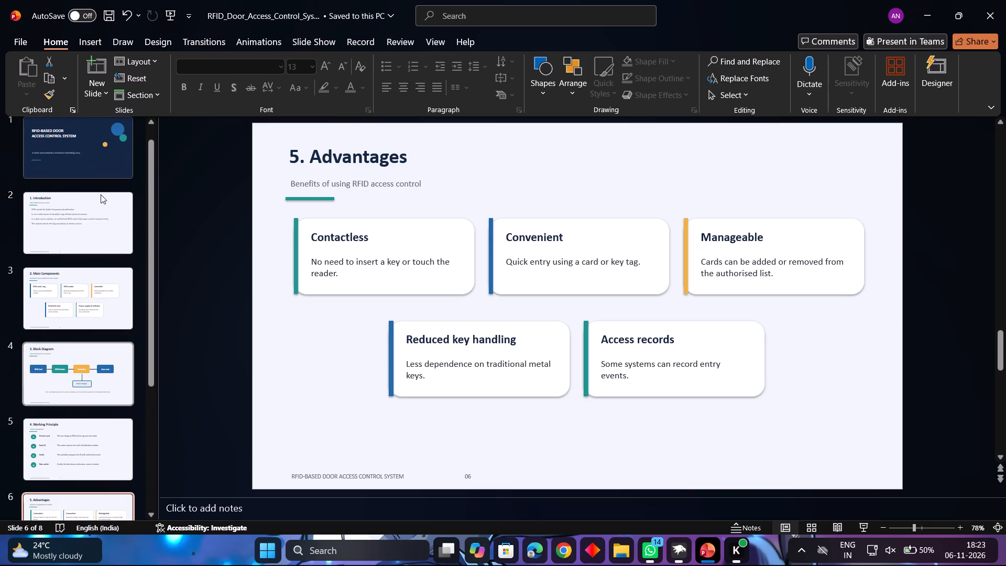
scroll(101, 194, "up", 10)
left_click(91, 221)
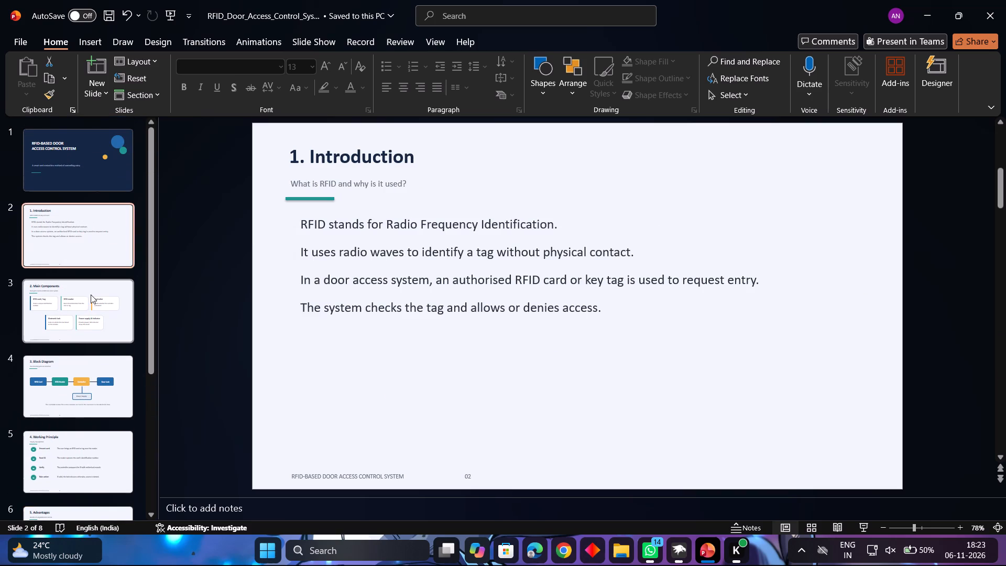
left_click(90, 302)
left_click(88, 137)
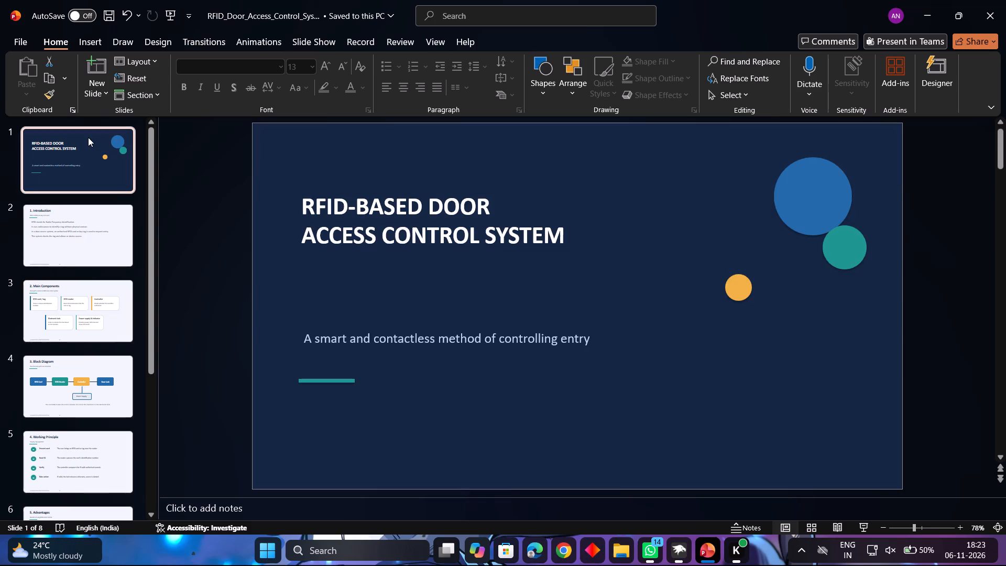
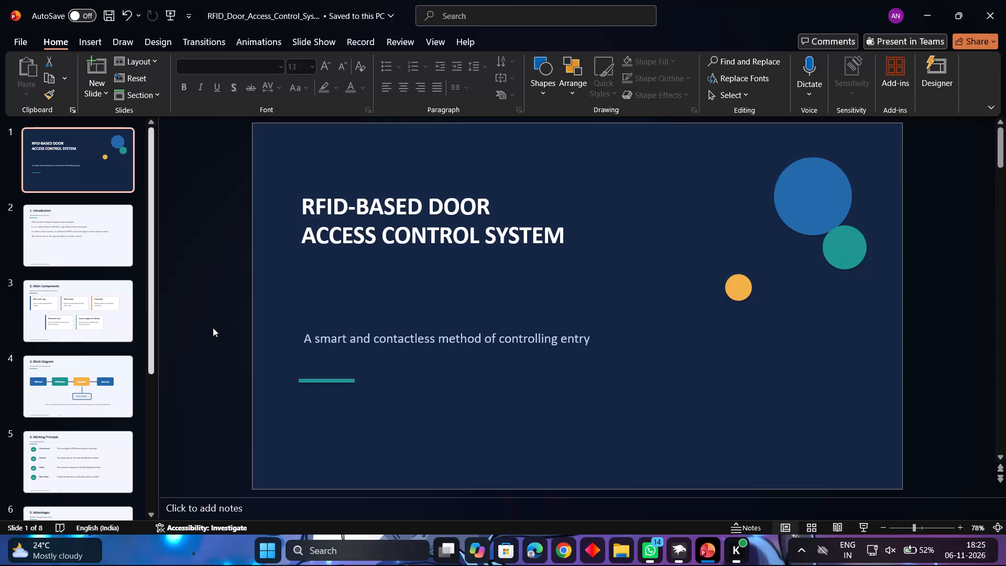
Review the slides from Working Principle through to the Conclusion slide.
scroll(84, 348, "down", 6)
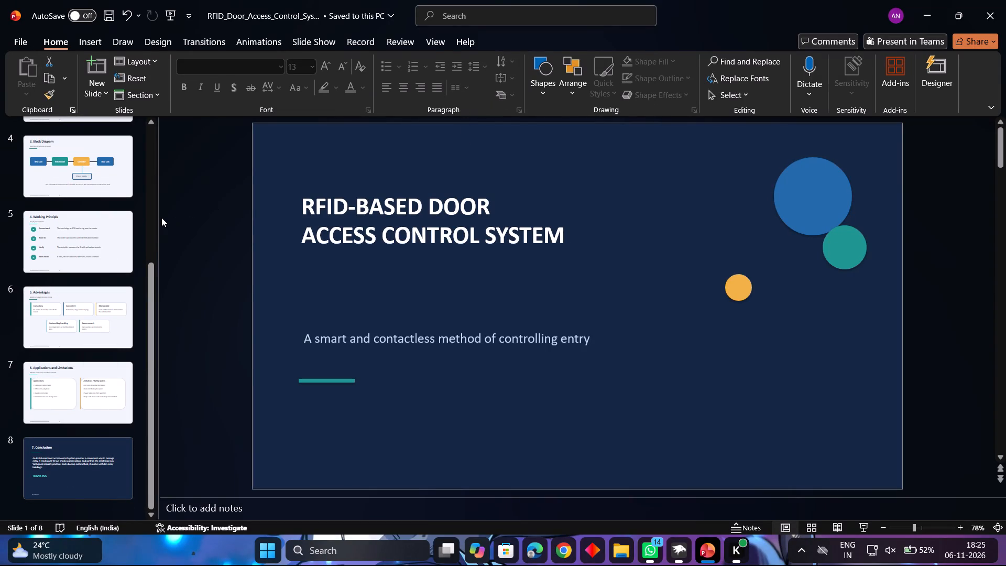
left_click(74, 252)
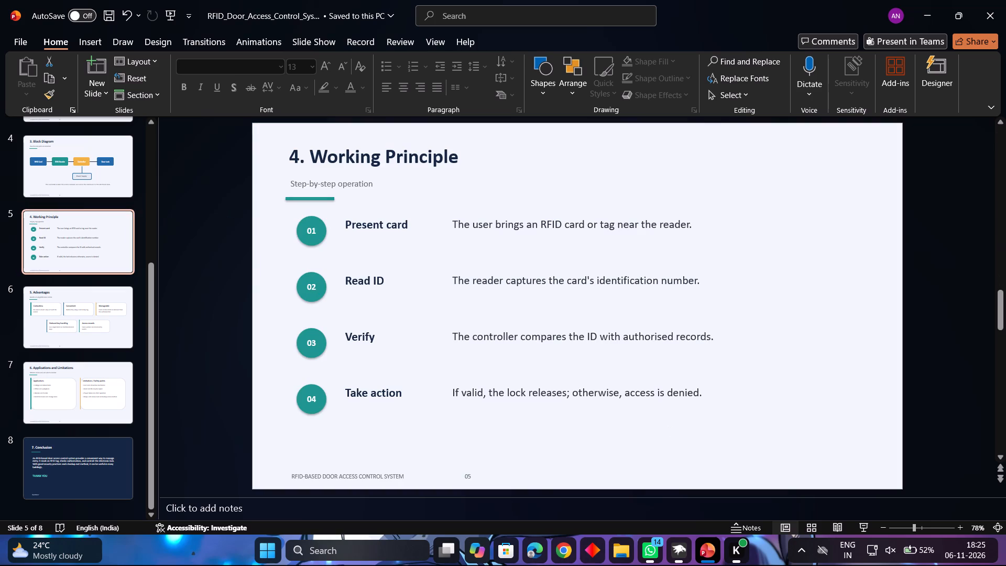
left_click(732, 412)
left_click(694, 431)
left_click(619, 441)
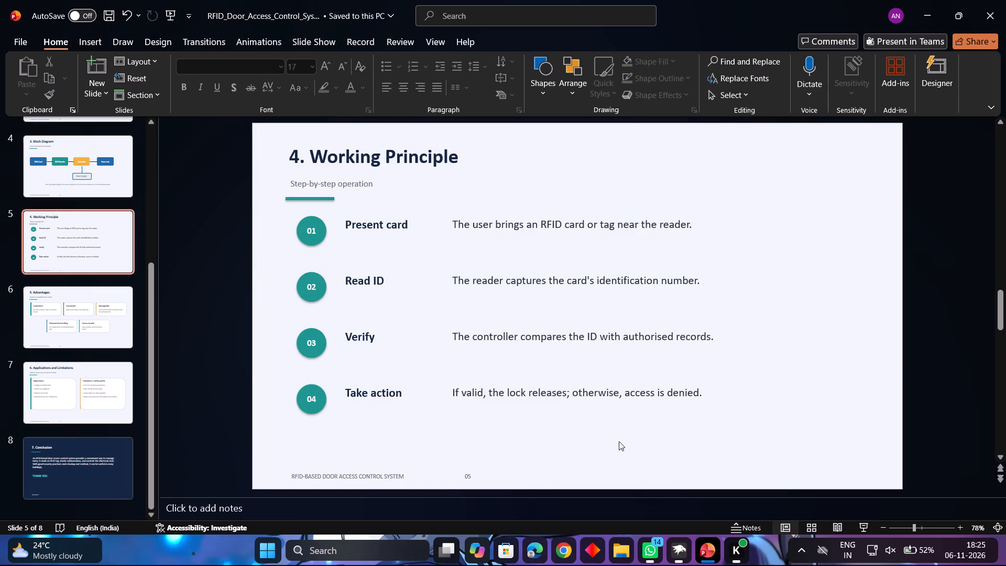
key("Return")
scroll(506, 445, "down", 1)
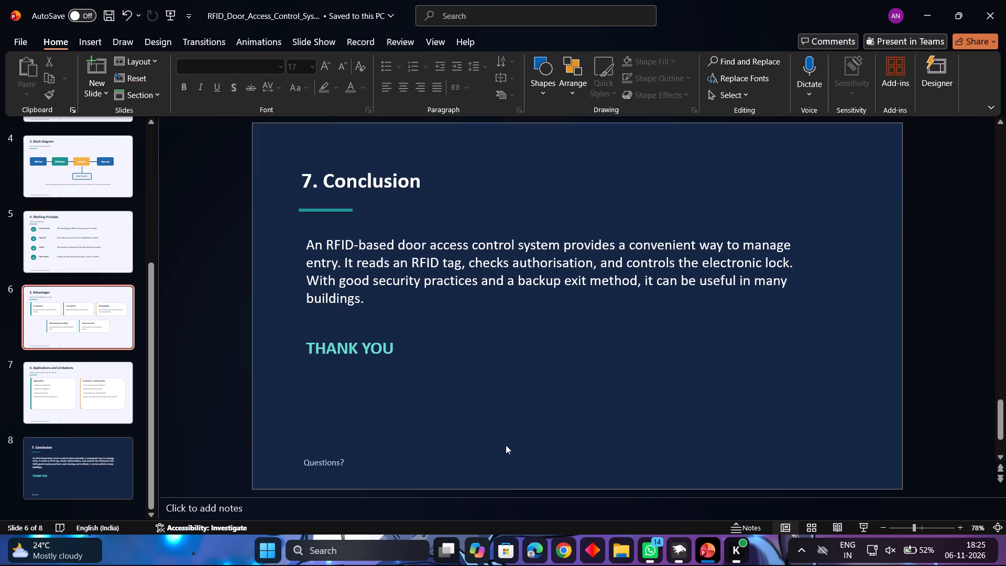
scroll(506, 445, "down", 2)
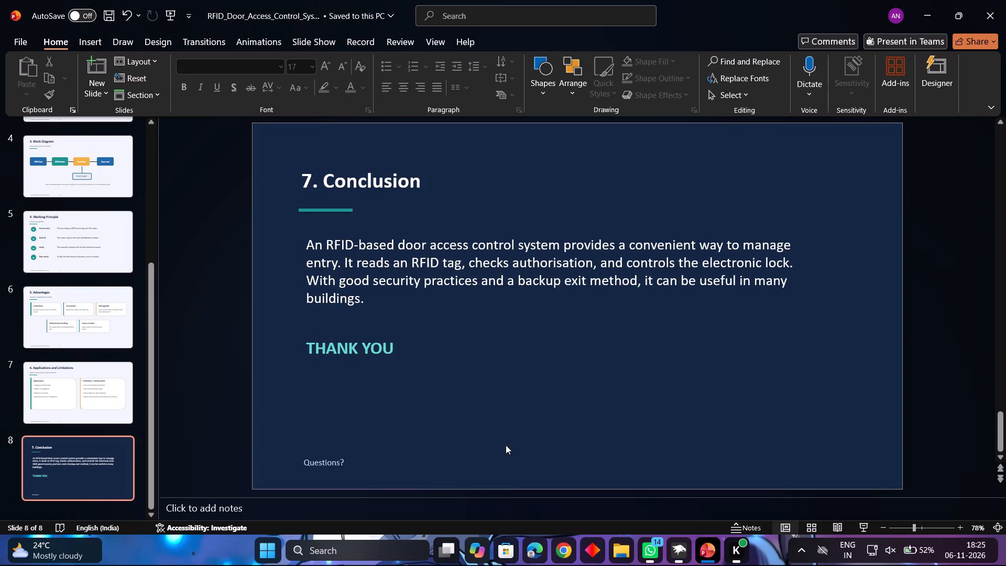
scroll(506, 445, "up", 1)
Delete the "Questions?" text at the bottom of the Conclusion slide.
left_click(348, 461)
left_click(355, 461)
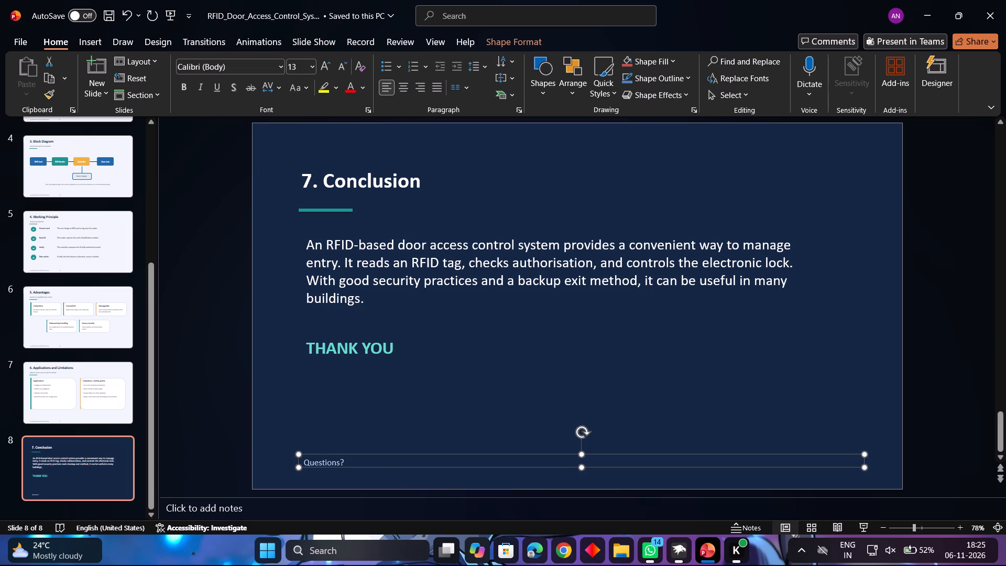
left_click(346, 460)
left_click(344, 461)
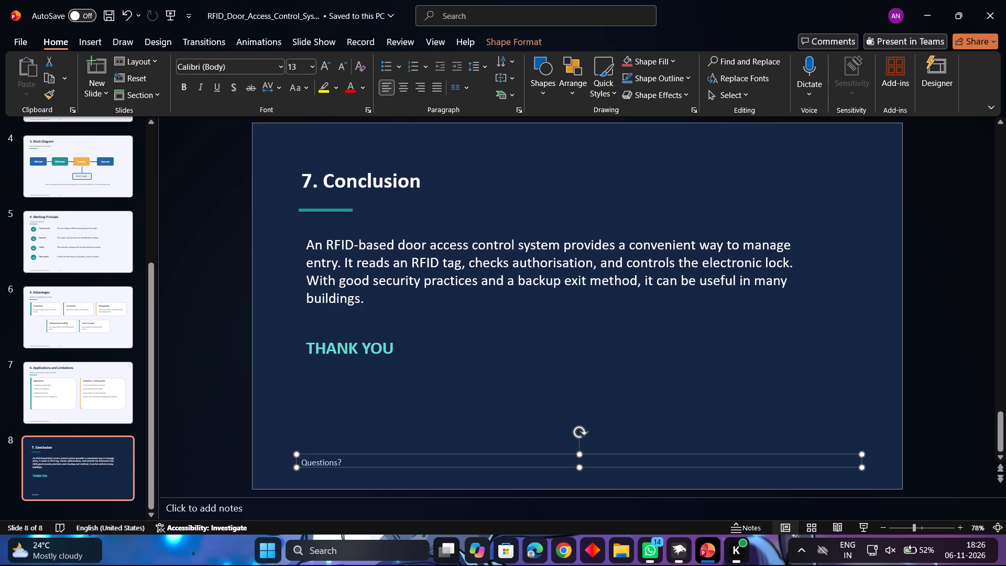
left_click(340, 461)
key("BackSpace")
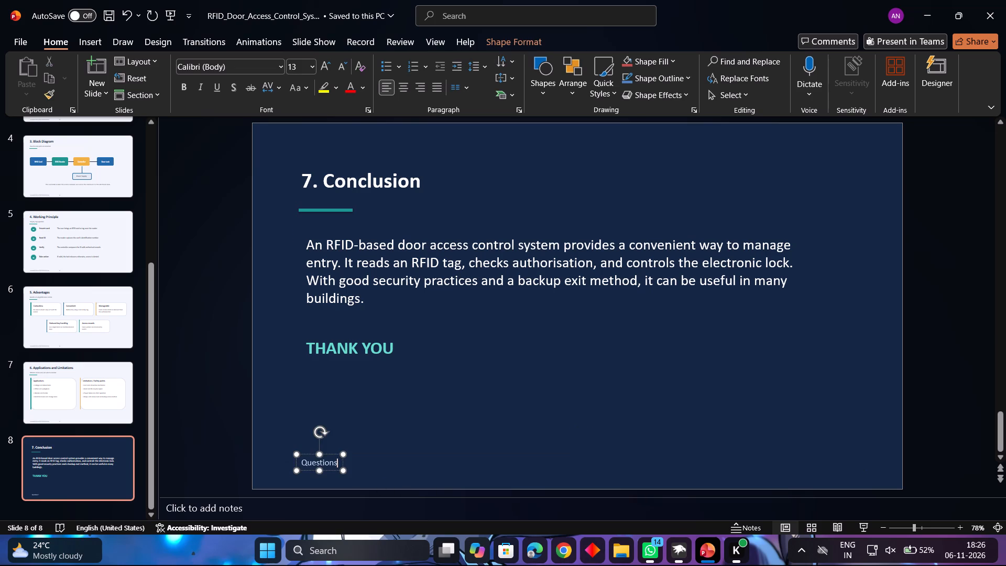
key("BackSpace")
key("BackSpace")
key("BackSpace")
key("BackSpace")
key("BackSpace")
key("BackSpace")
key("BackSpace")
key("BackSpace")
key("BackSpace")
key("BackSpace")
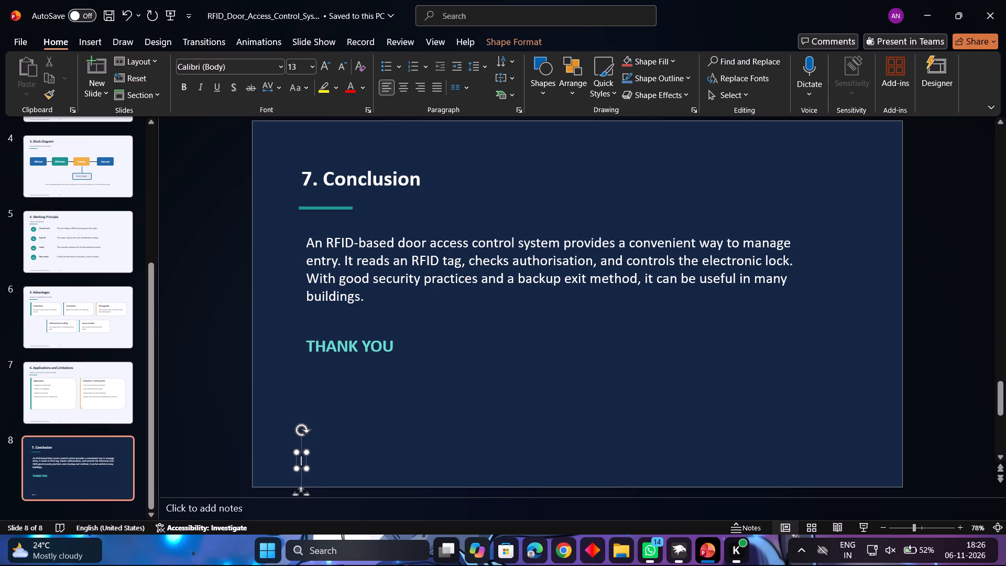
left_click(352, 450)
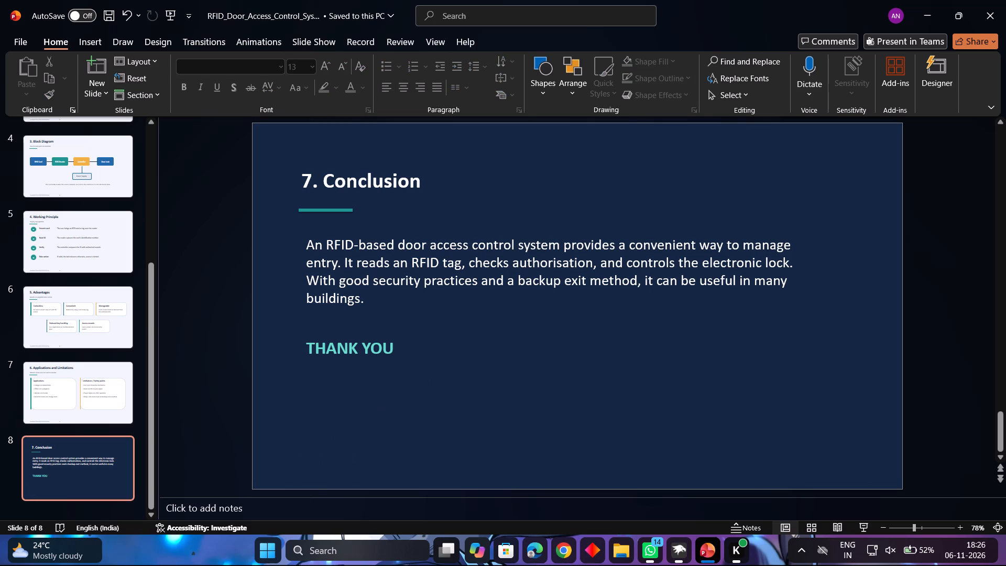
Insert a new slide with the Title and Content layout directly after the title slide.
scroll(591, 285, "up", 1)
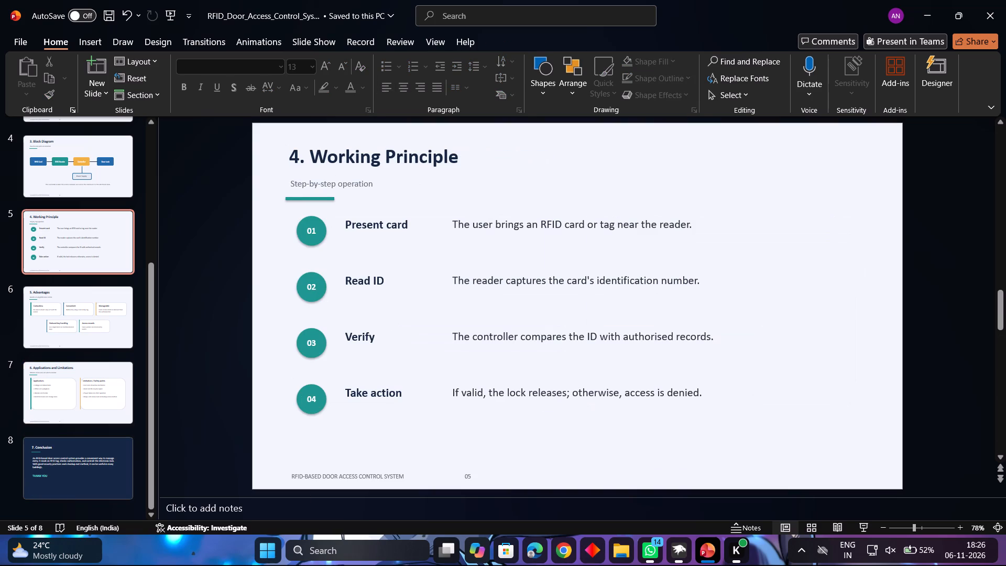
scroll(591, 285, "up", 2)
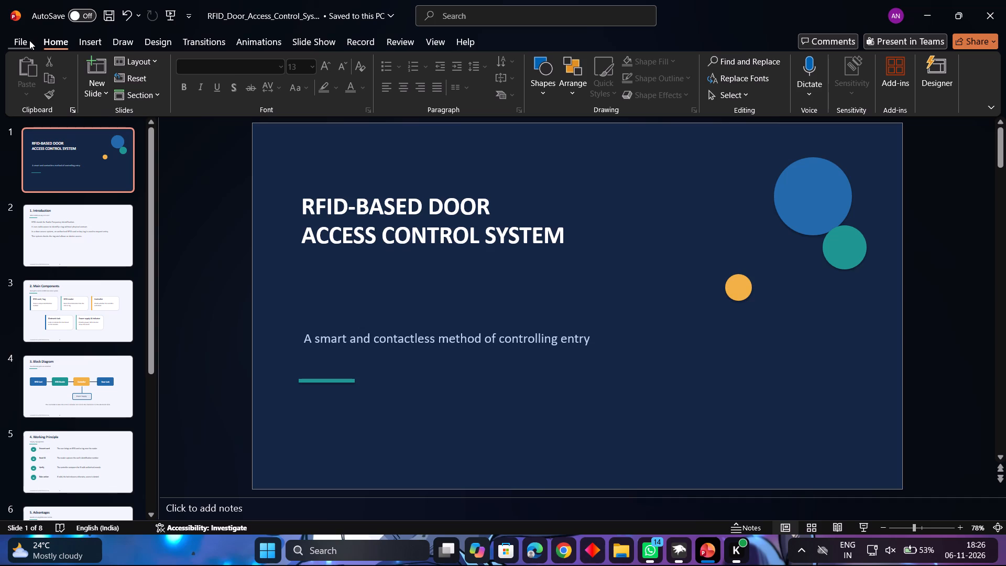
left_click(98, 43)
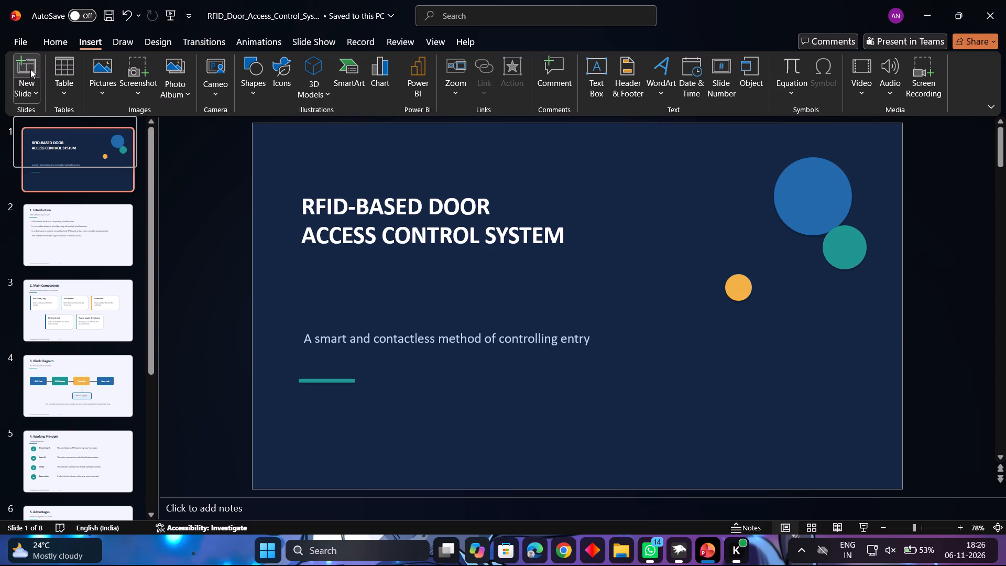
left_click(36, 93)
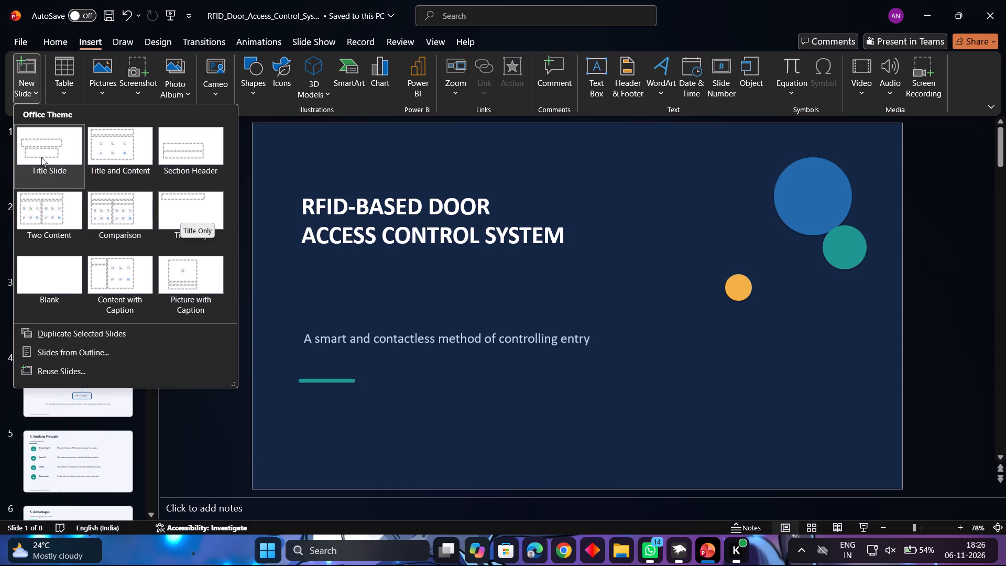
left_click(107, 154)
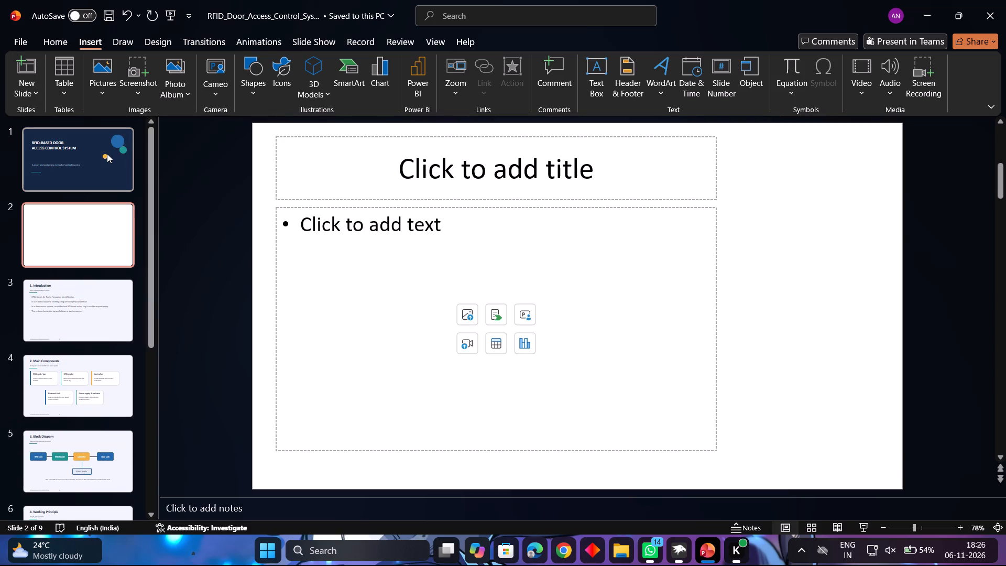
Move the new empty slide to position 5, between the Block Diagram and Working Principle slides.
left_click_drag(114, 253, 114, 266)
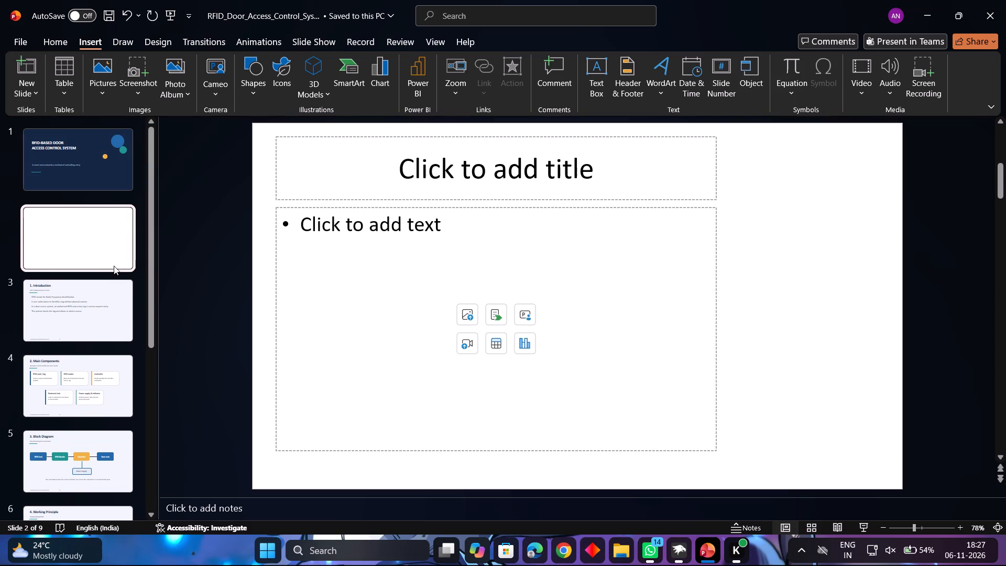
left_click_drag(114, 266, 115, 499)
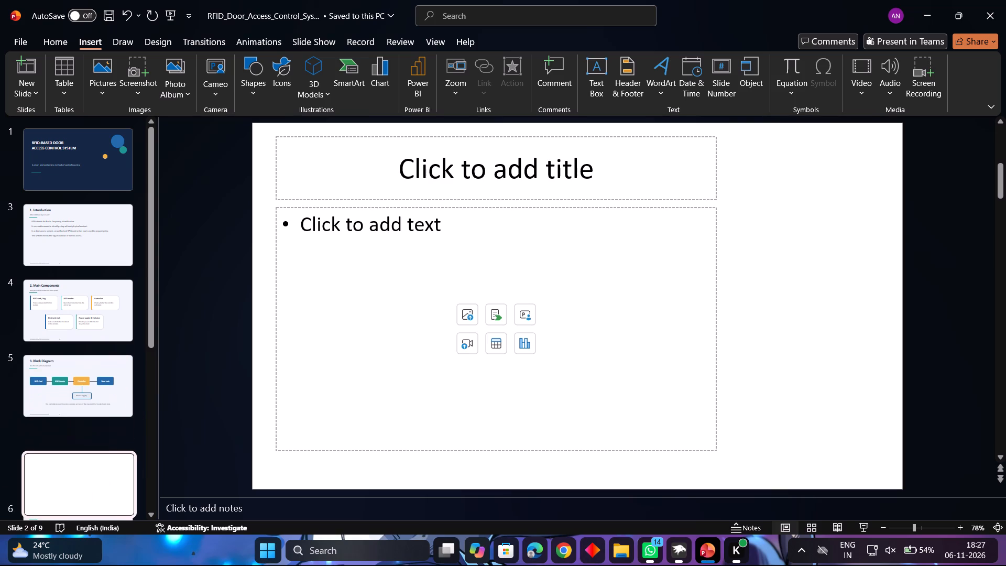
left_click_drag(115, 499, 115, 480)
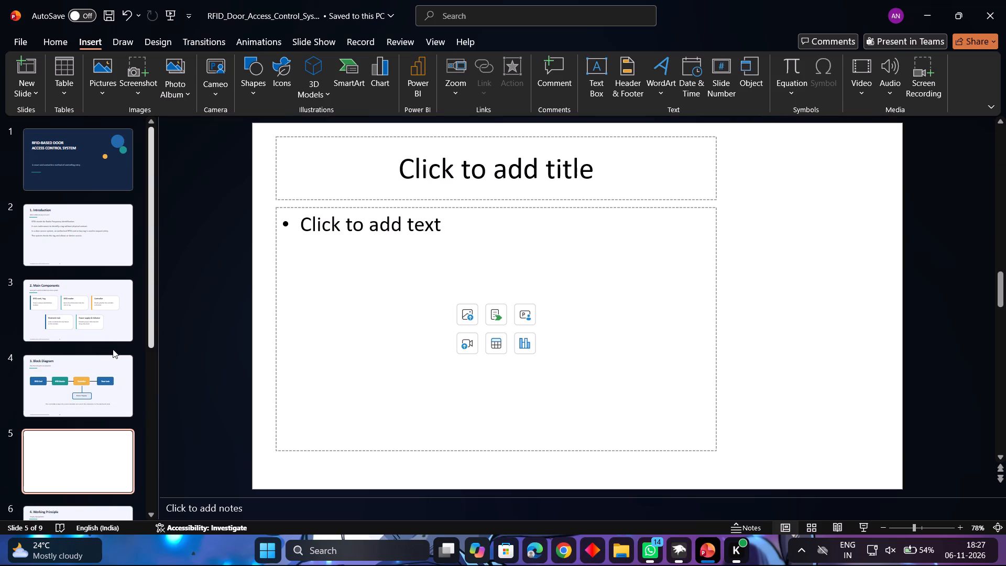
Move the Working Principle slide to position 4, ahead of the Block Diagram slide.
scroll(406, 268, "right", 1)
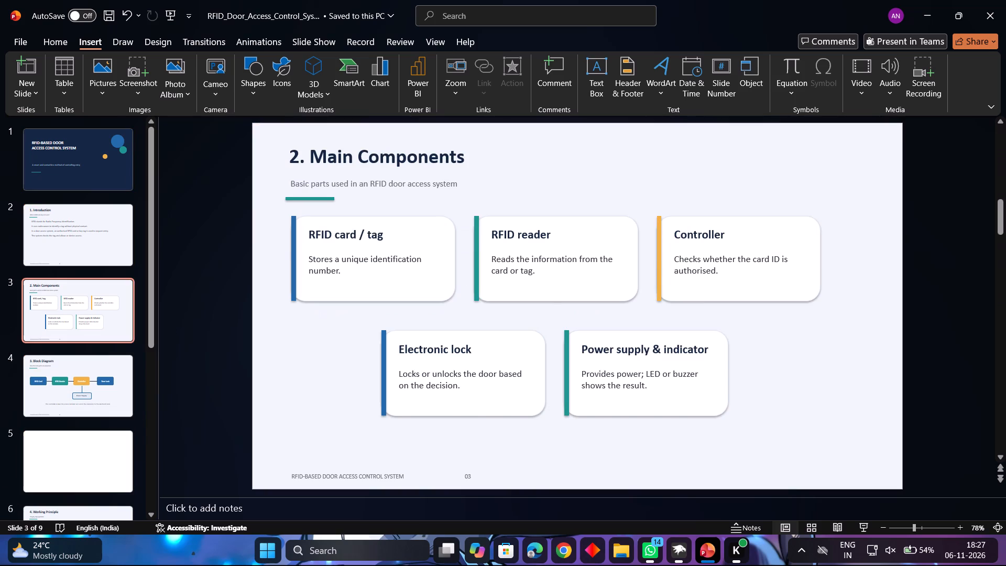
scroll(406, 268, "right", 2)
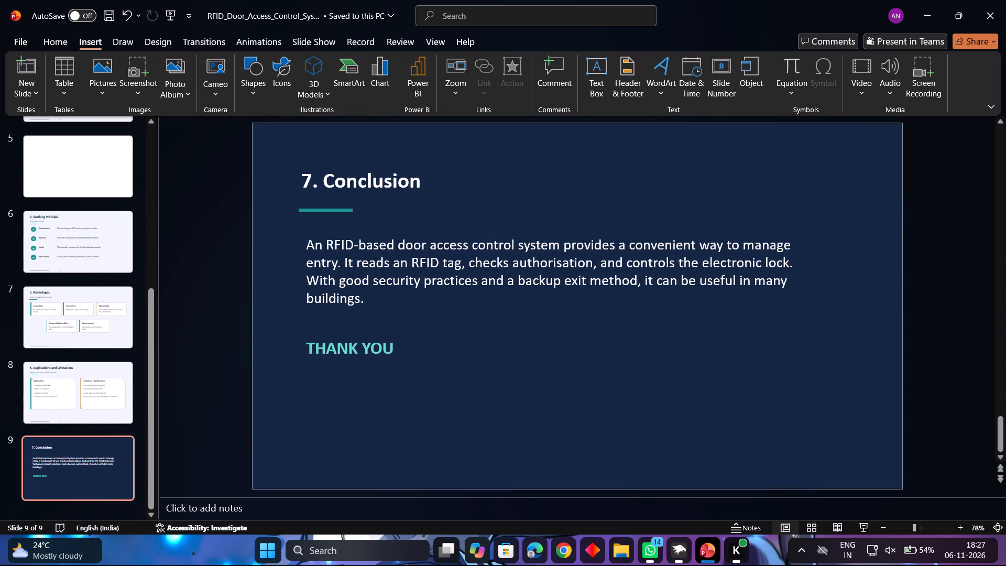
scroll(406, 268, "right", 1)
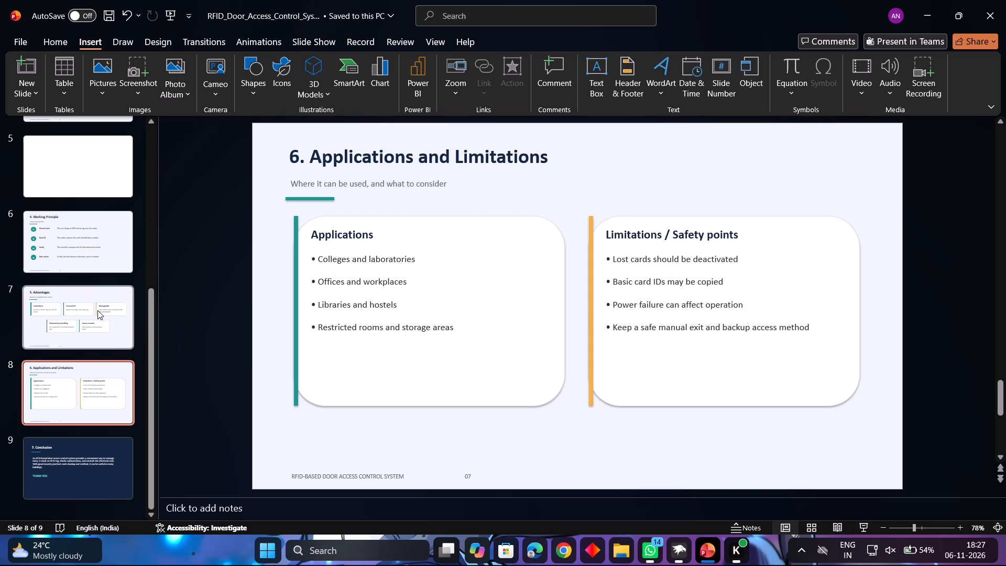
left_click(97, 310)
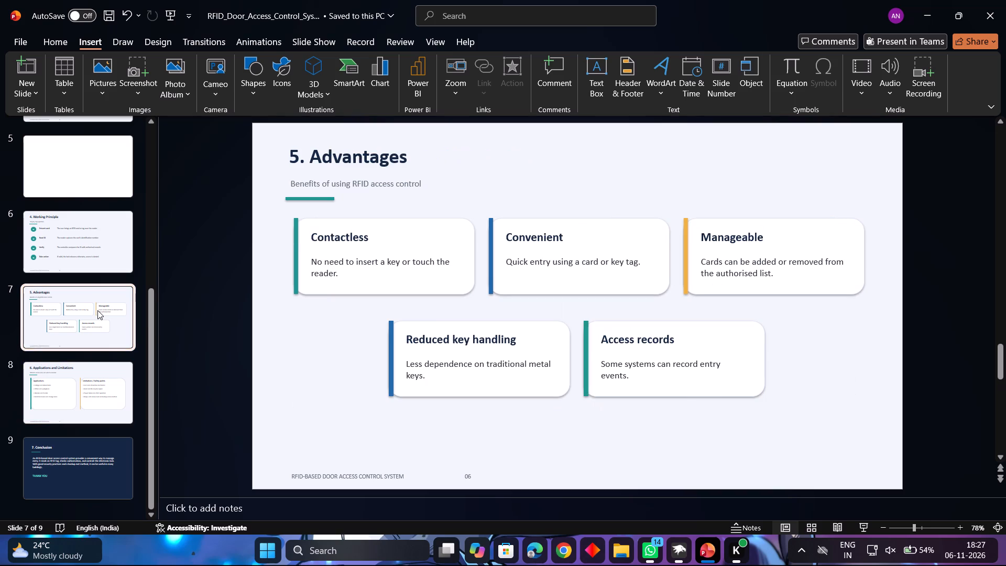
left_click(94, 253)
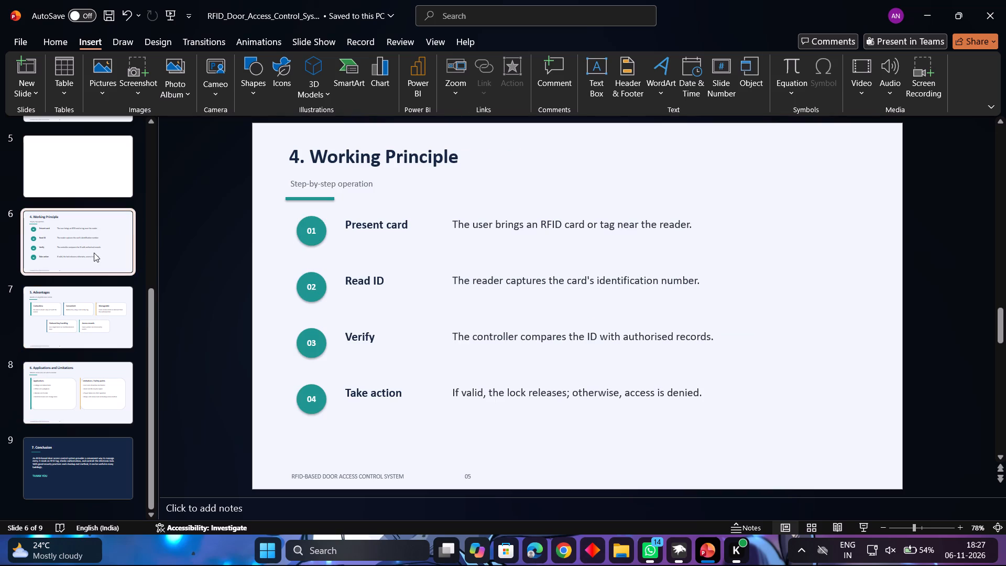
left_click_drag(98, 226, 95, 152)
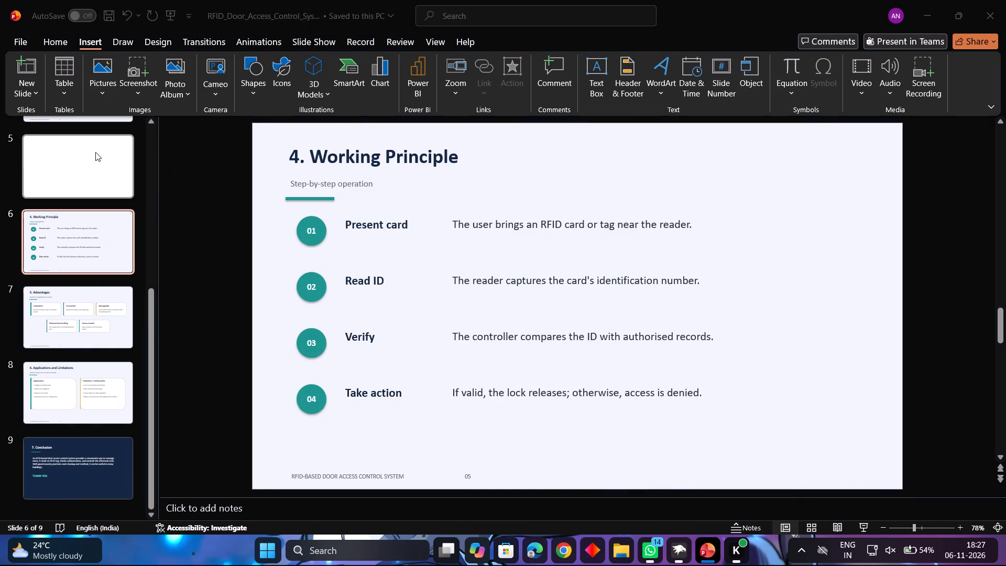
left_click_drag(95, 152, 80, 265)
left_click_drag(80, 265, 80, 406)
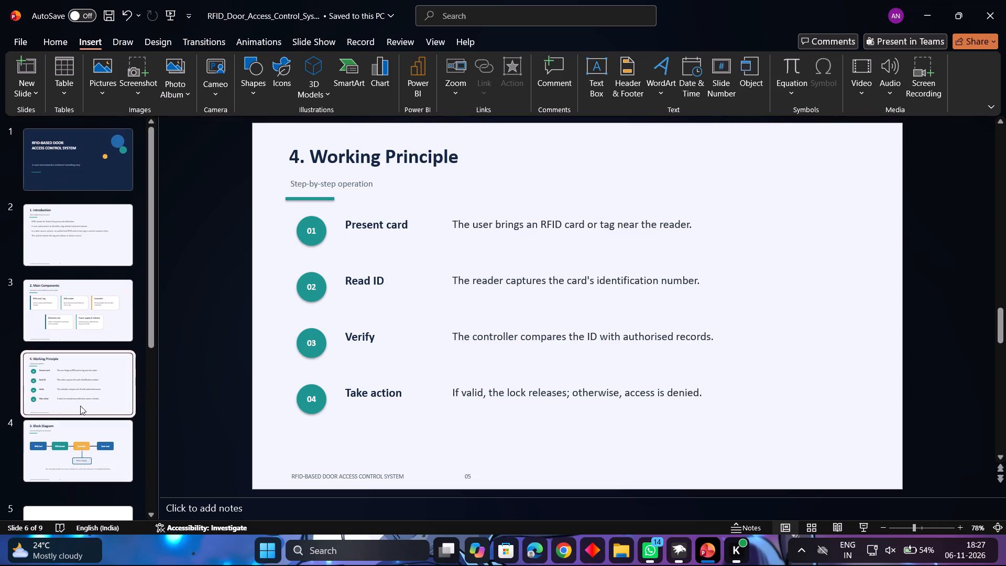
left_click_drag(80, 406, 82, 396)
left_click_drag(80, 436, 80, 427)
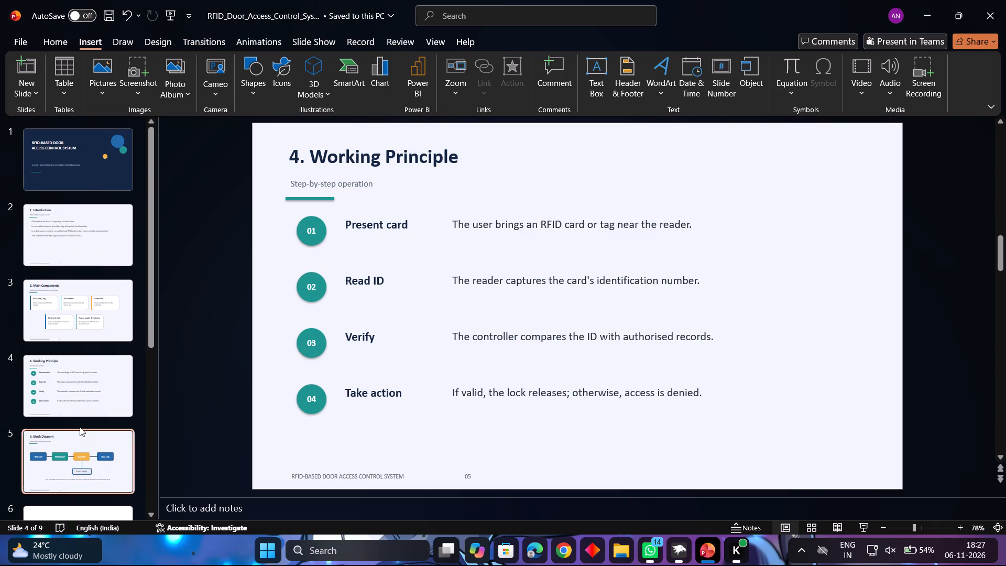
left_click_drag(80, 427, 75, 419)
Review the reordered deck, going back to the title slide and forward through to Applications and Limitations.
scroll(344, 257, "up", 1)
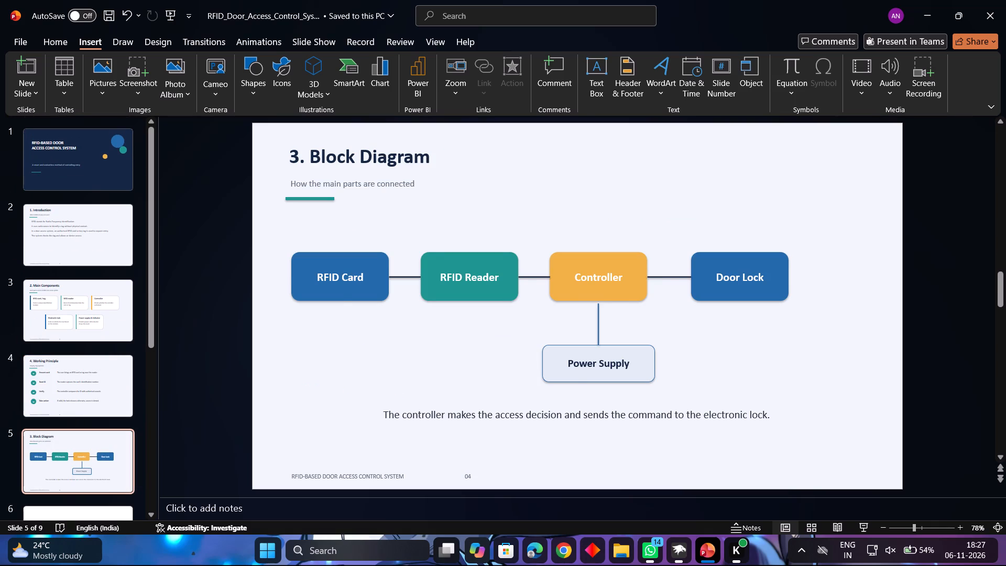
scroll(344, 257, "up", 1)
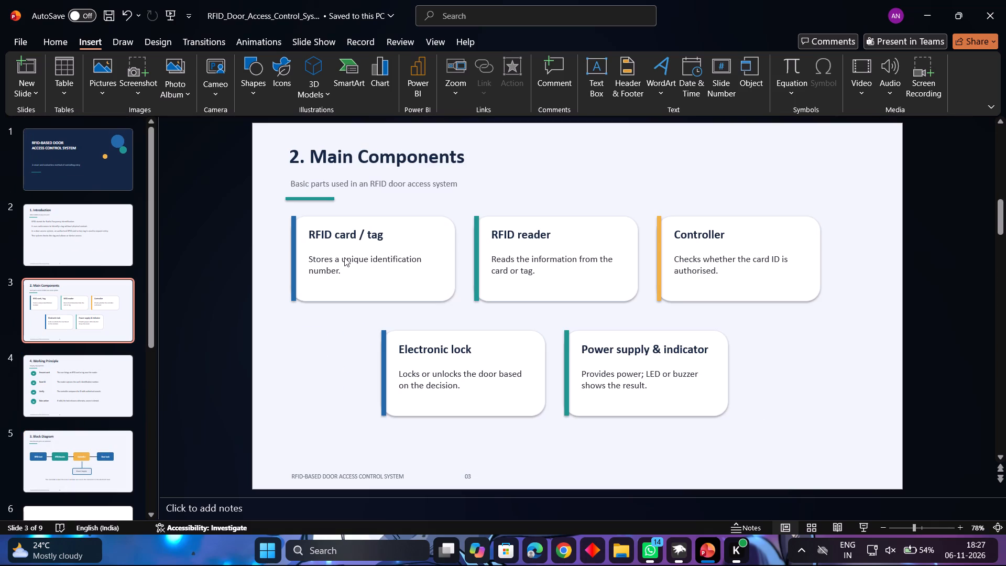
scroll(344, 257, "up", 2)
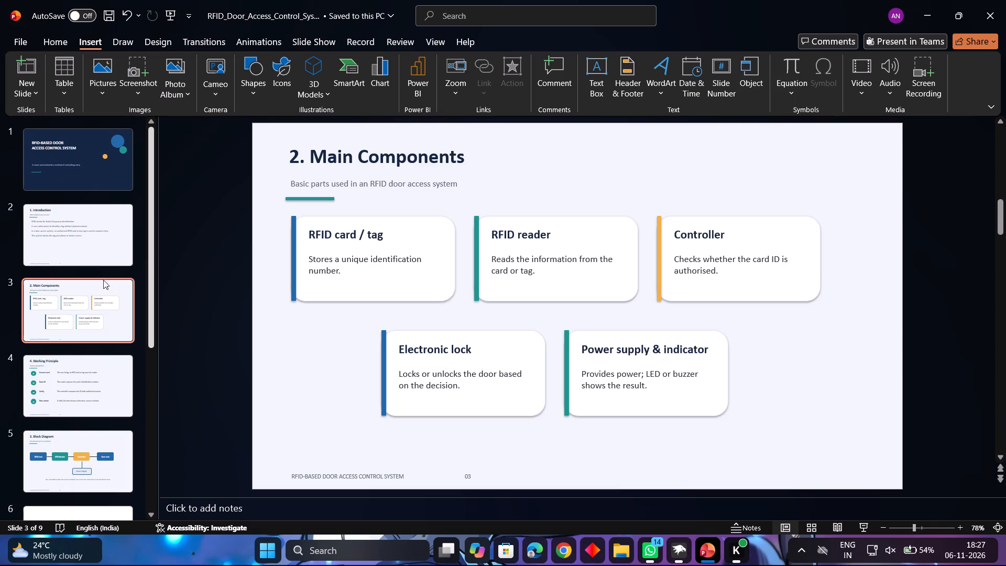
left_click(114, 209)
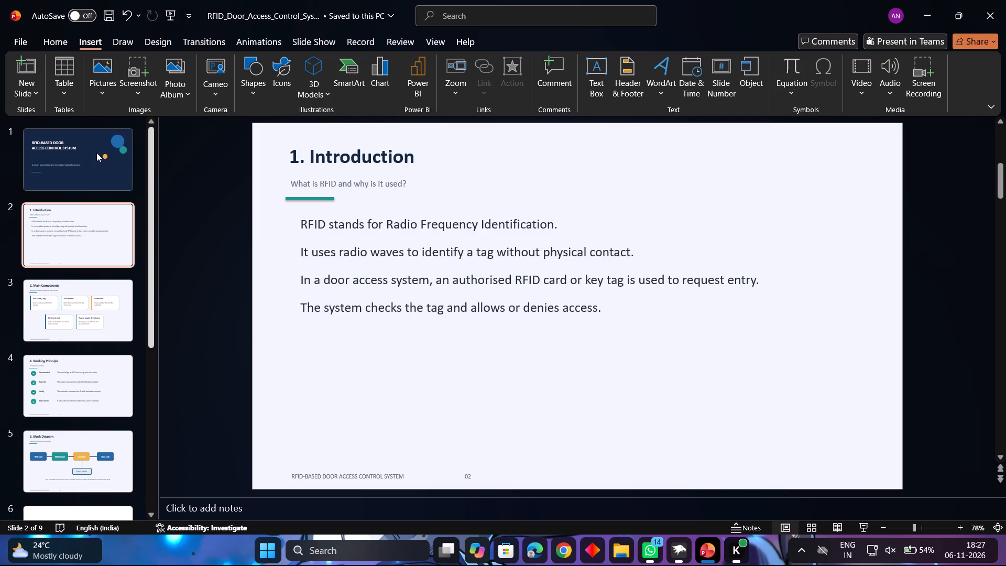
left_click(95, 157)
key("Down")
key("Down")
key("Down")
key("Down")
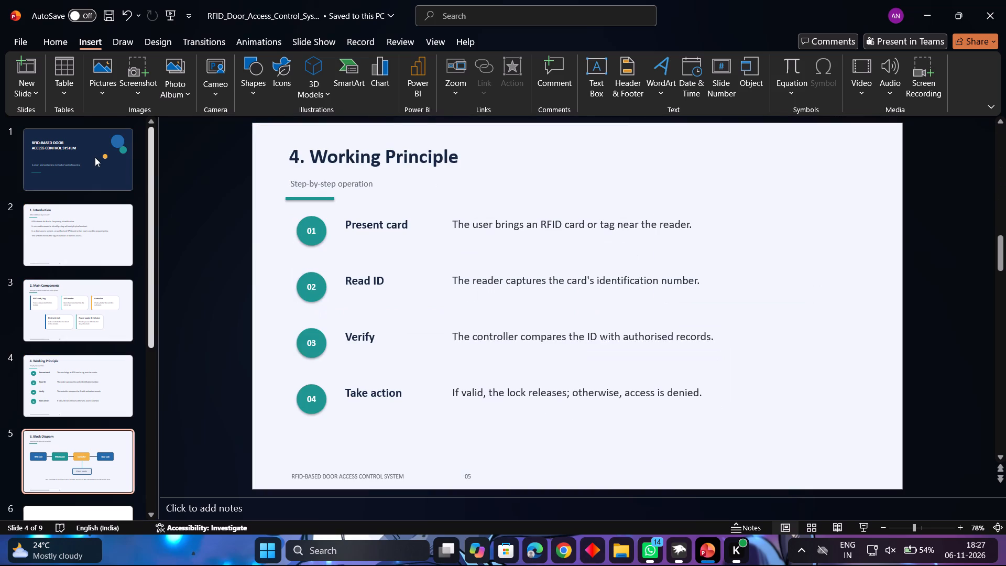
key("Down")
key("Down")
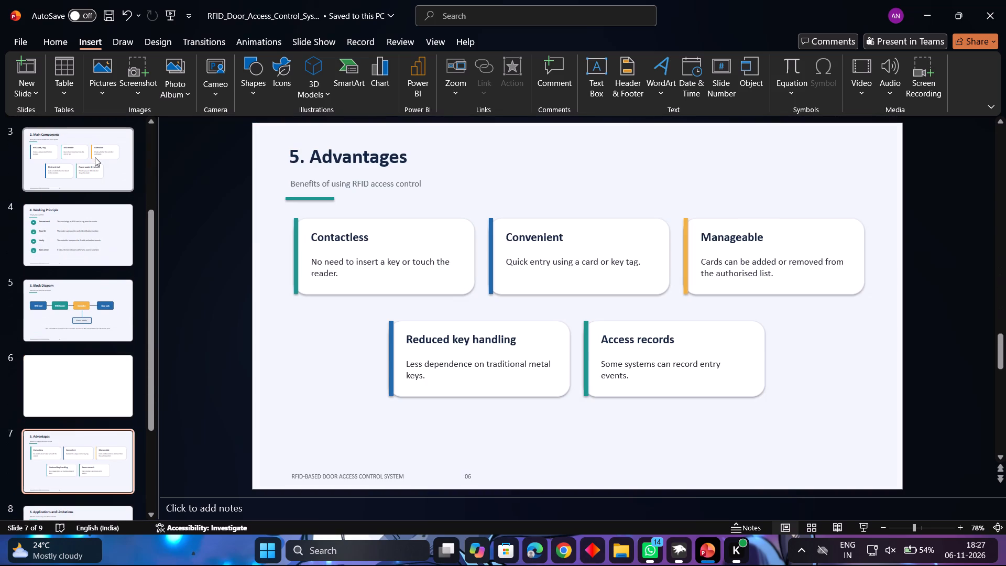
key("Down")
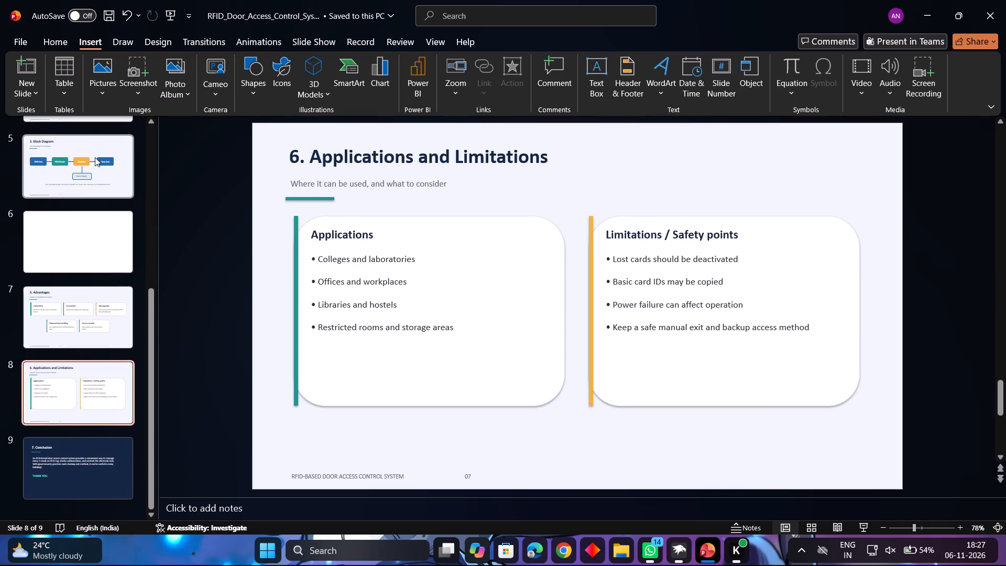
Enter "RFID" in the title placeholder of the empty slide 6.
key("Down")
key("Up")
key("Up")
key("Up")
key("Up")
key("Down")
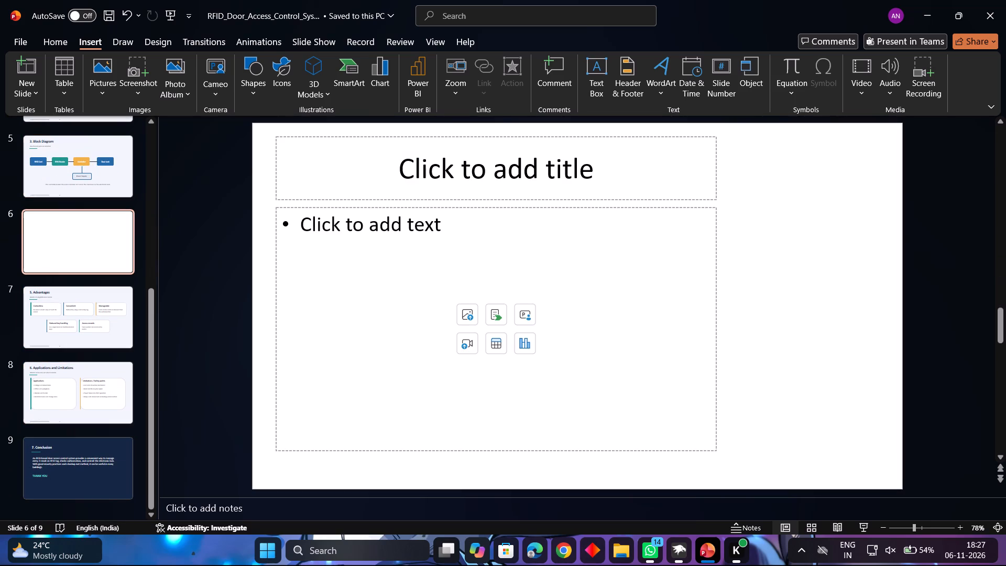
left_click(381, 146)
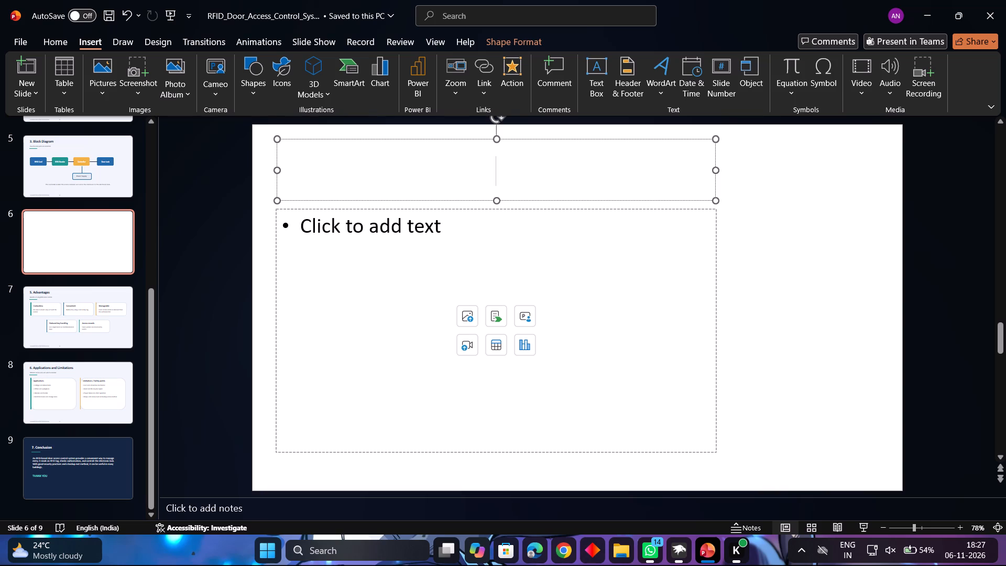
type("RF")
type("ID")
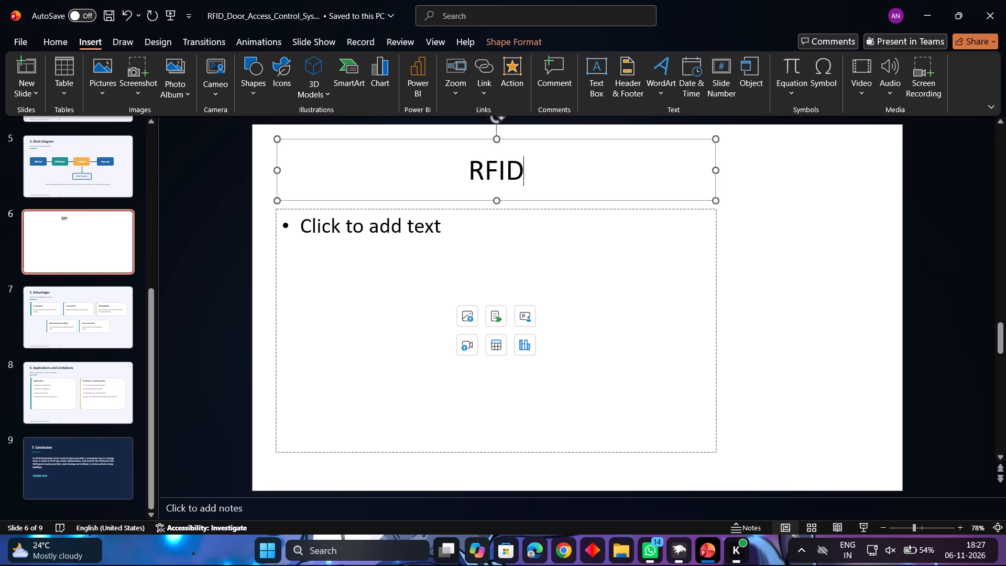
key("space")
Examine the numbered headings across the slides, from Block Diagram and Advantages back through the title slide, Introduction and Main Components.
left_click(79, 181)
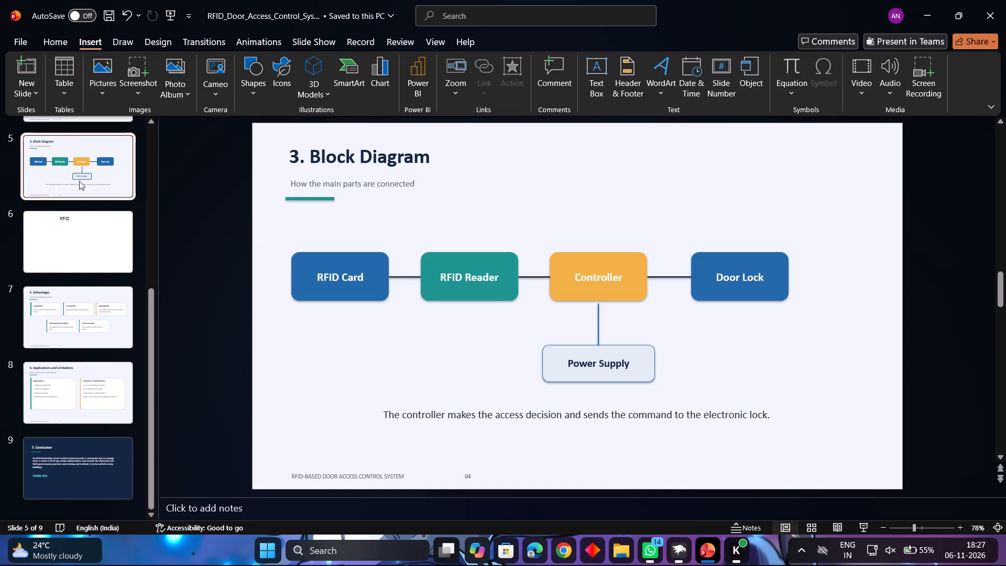
left_click(56, 258)
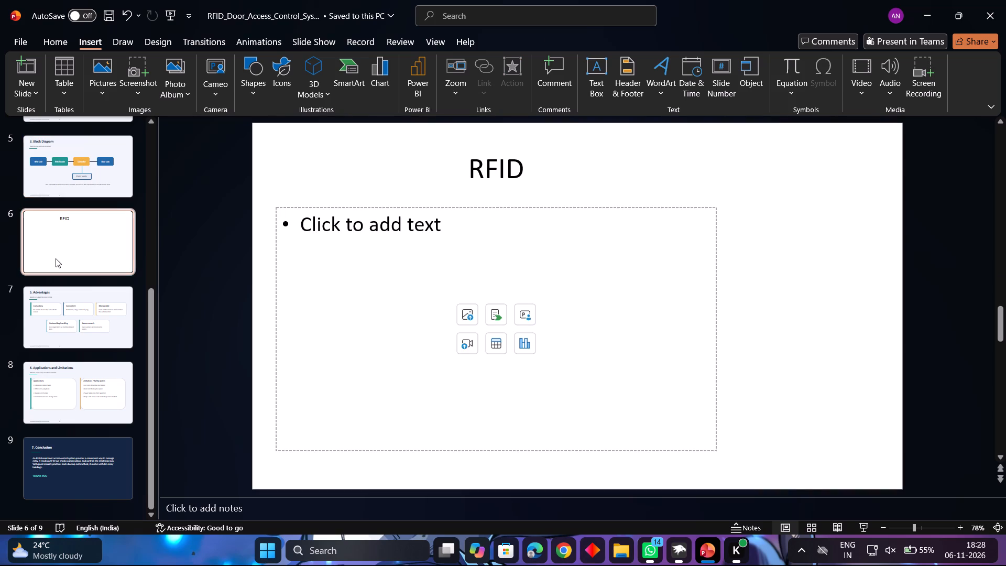
left_click(48, 292)
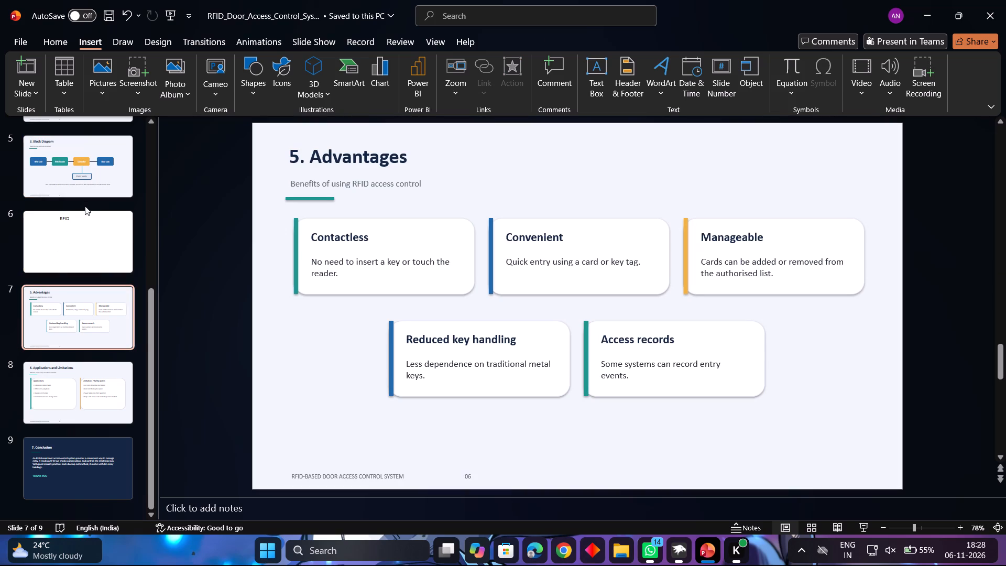
left_click(298, 157)
left_click(80, 154)
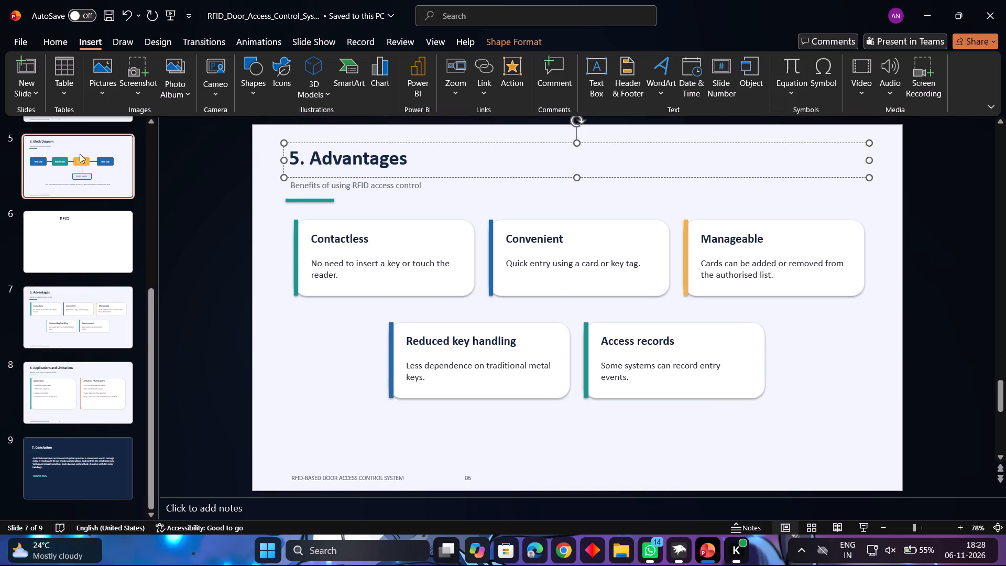
scroll(95, 145, "up", 2)
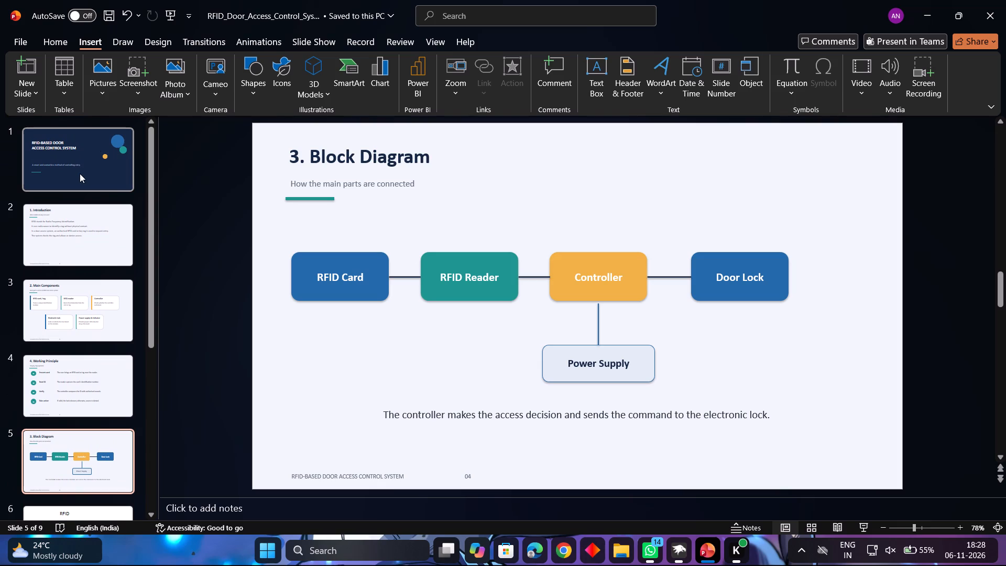
left_click(80, 173)
left_click(85, 211)
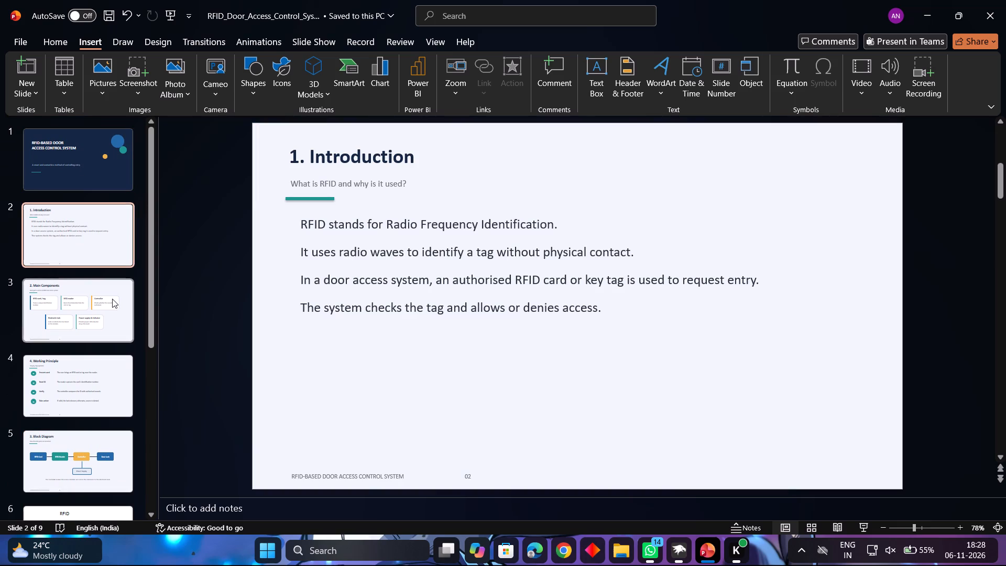
left_click(97, 299)
Change the number in the Working Principle slide's heading to 3.
left_click(107, 357)
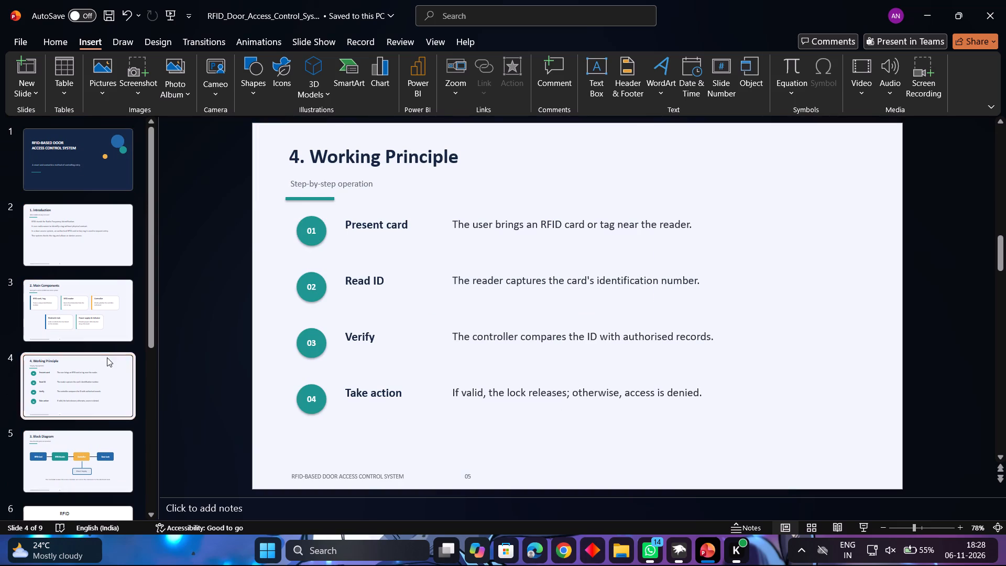
left_click(297, 156)
key("BackSpace")
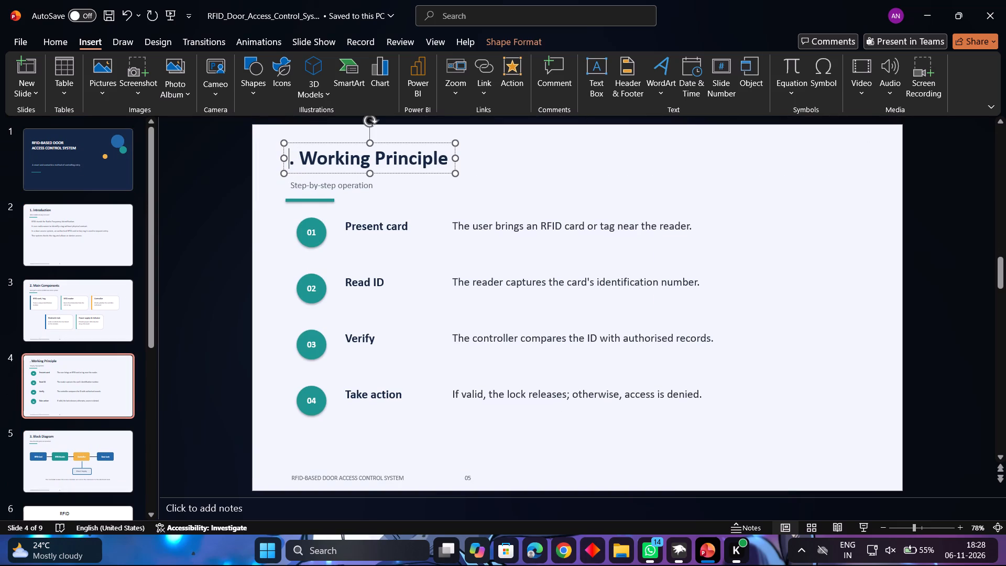
key("3")
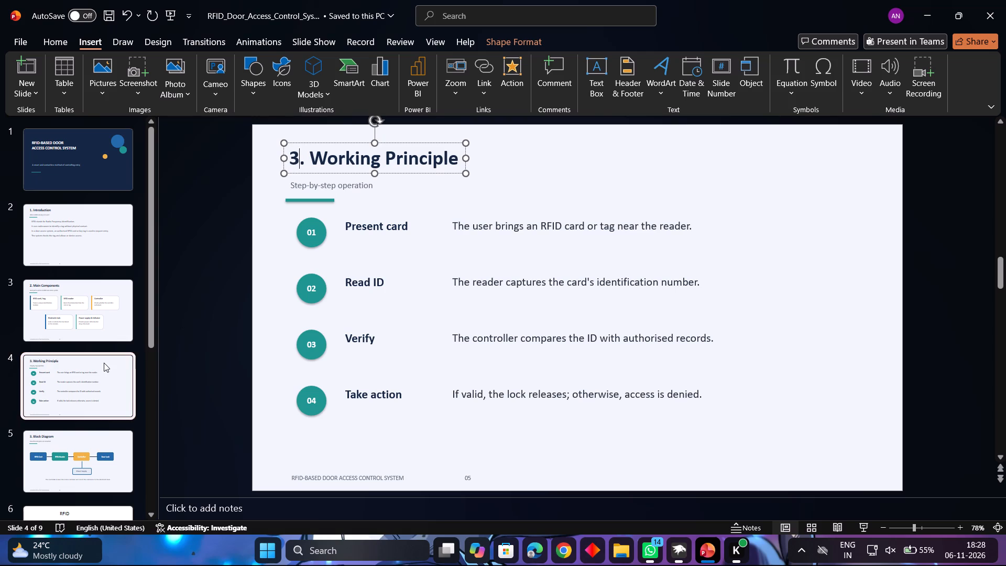
Change the number in the Block Diagram slide's heading to 4.
left_click(84, 443)
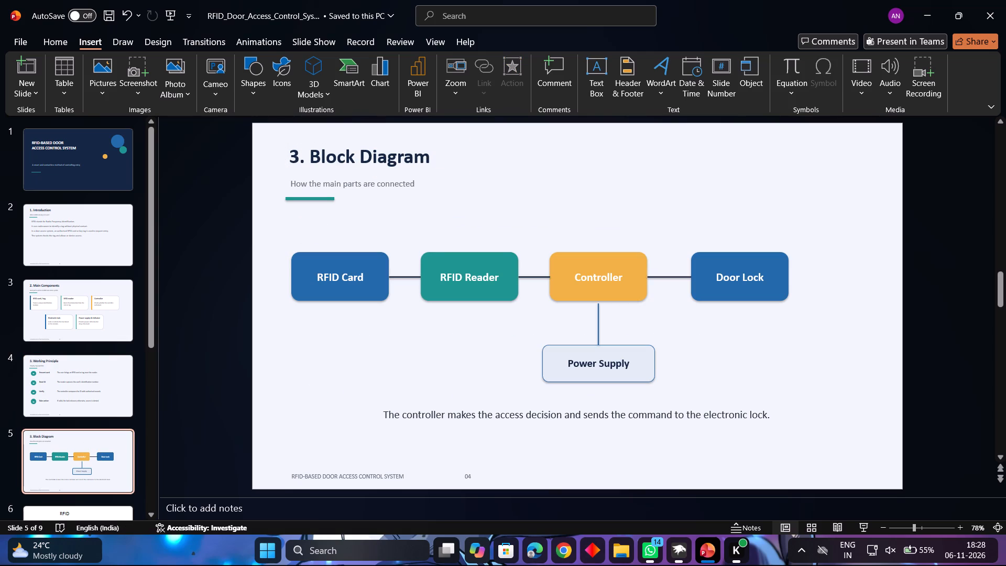
left_click(298, 155)
key("BackSpace")
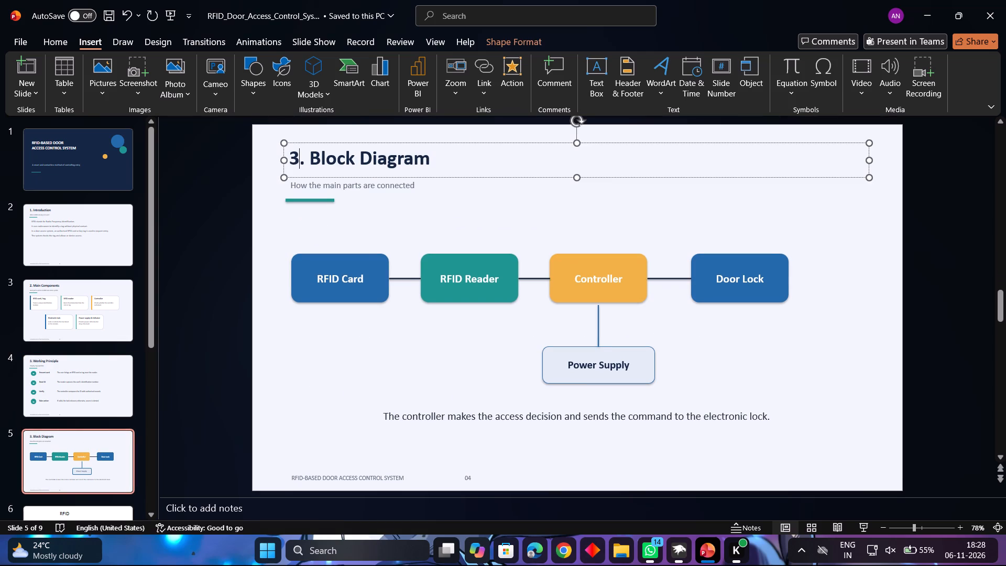
key("4")
Insert the number 5 in front of RFID in the title of slide 6.
scroll(44, 359, "down", 1)
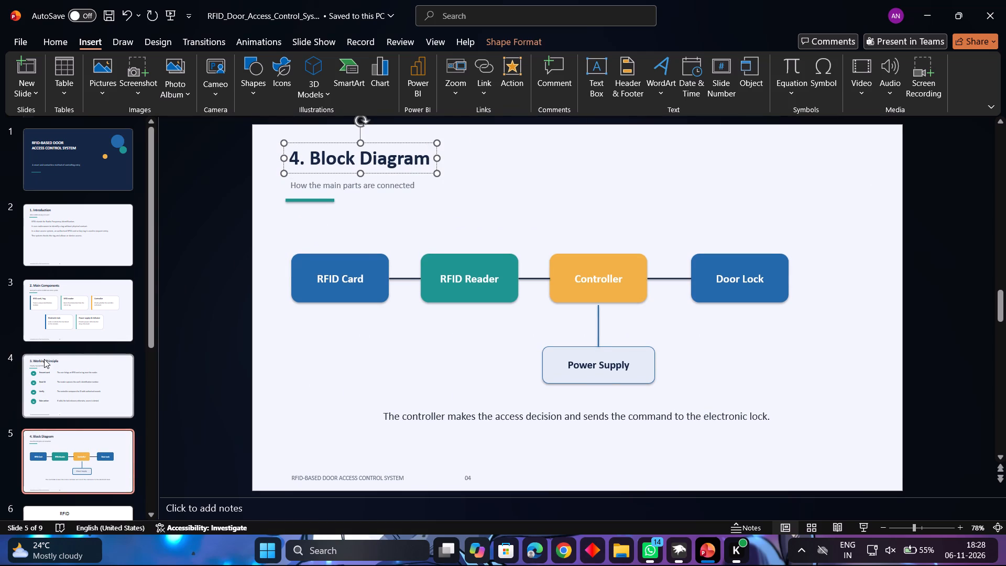
scroll(44, 359, "down", 1)
left_click(72, 262)
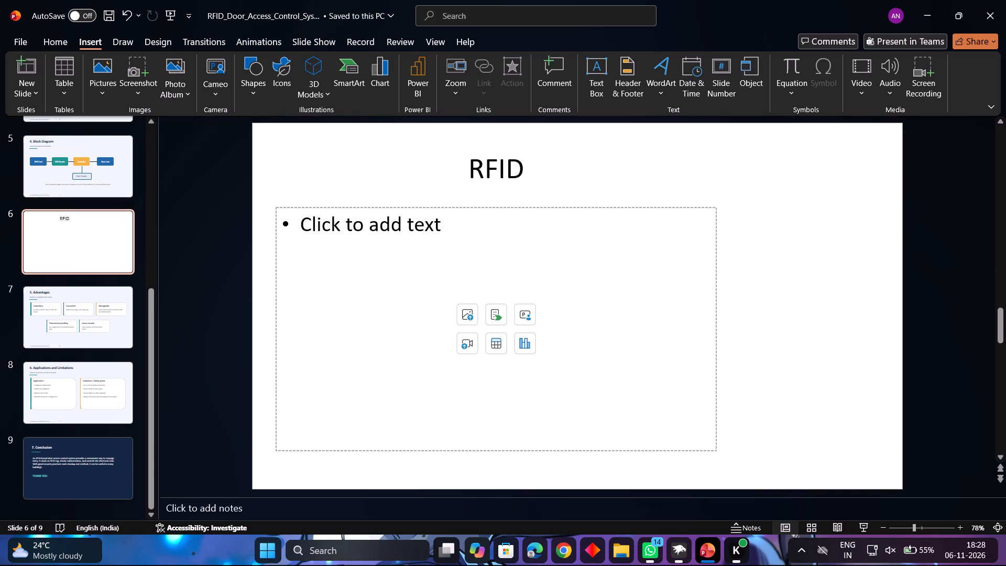
left_click(461, 170)
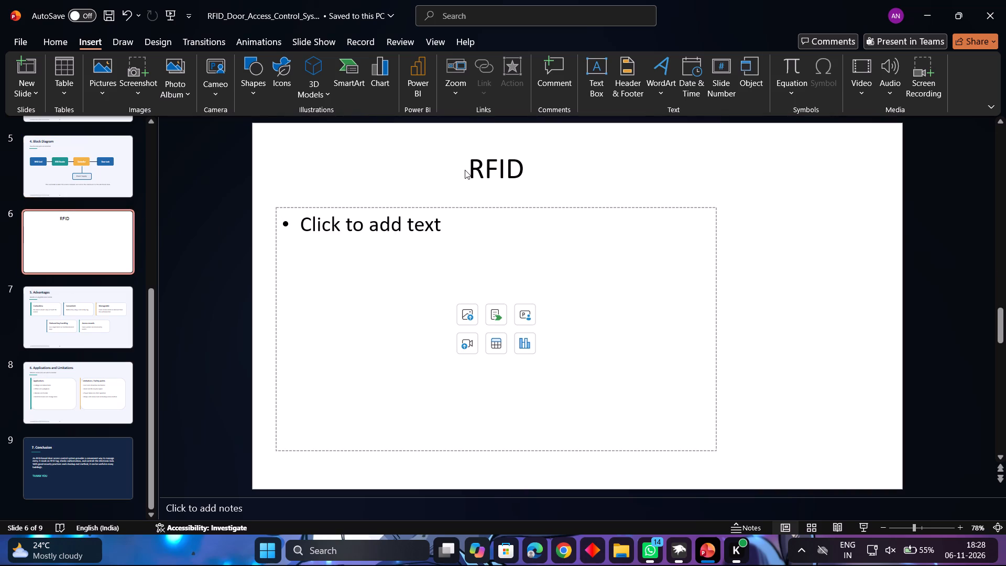
left_click(465, 169)
left_click(472, 167)
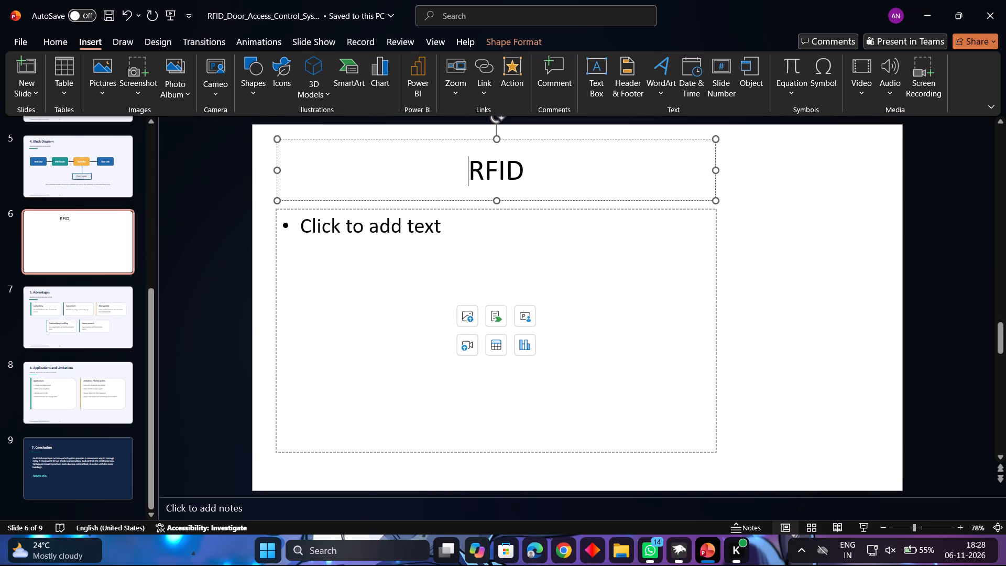
key("5")
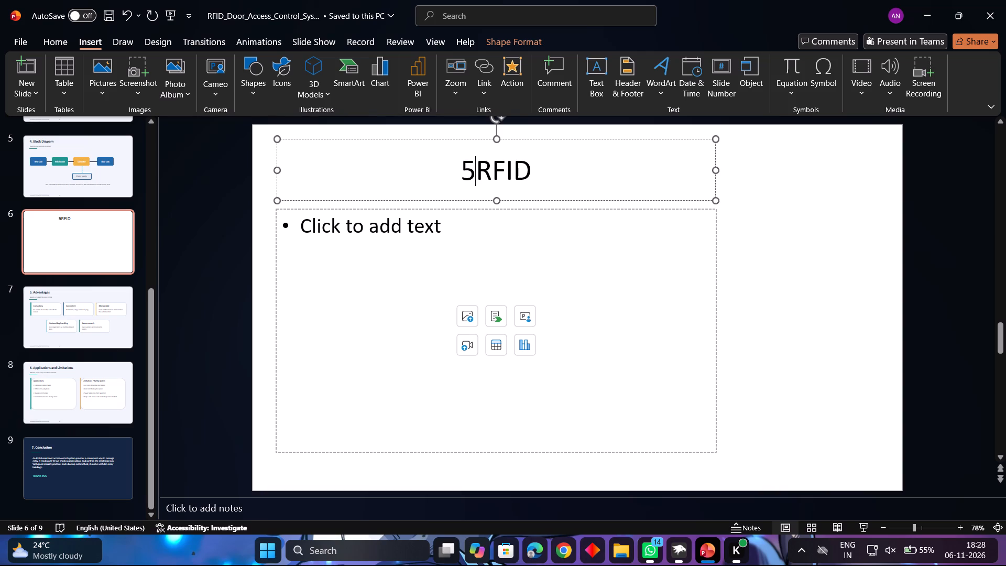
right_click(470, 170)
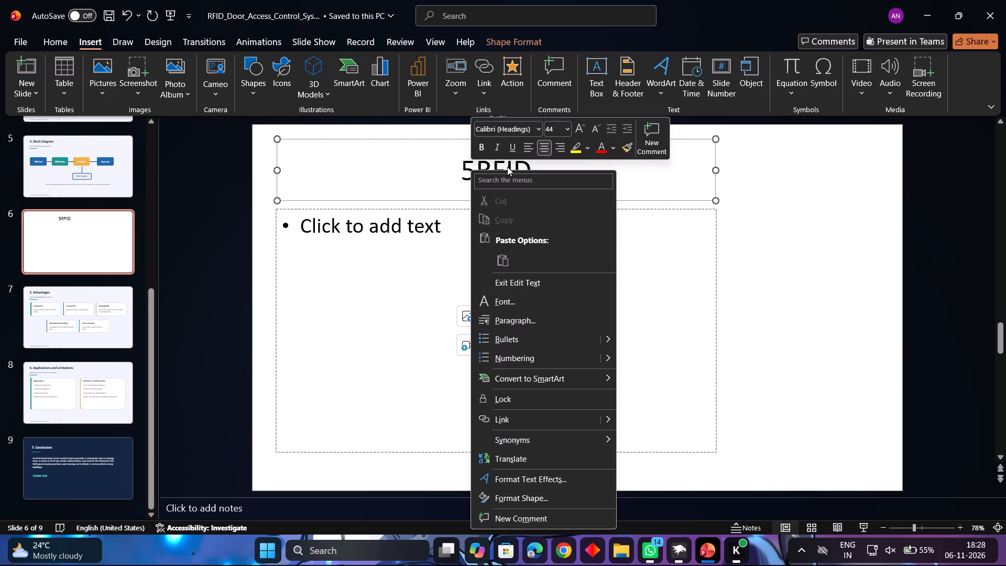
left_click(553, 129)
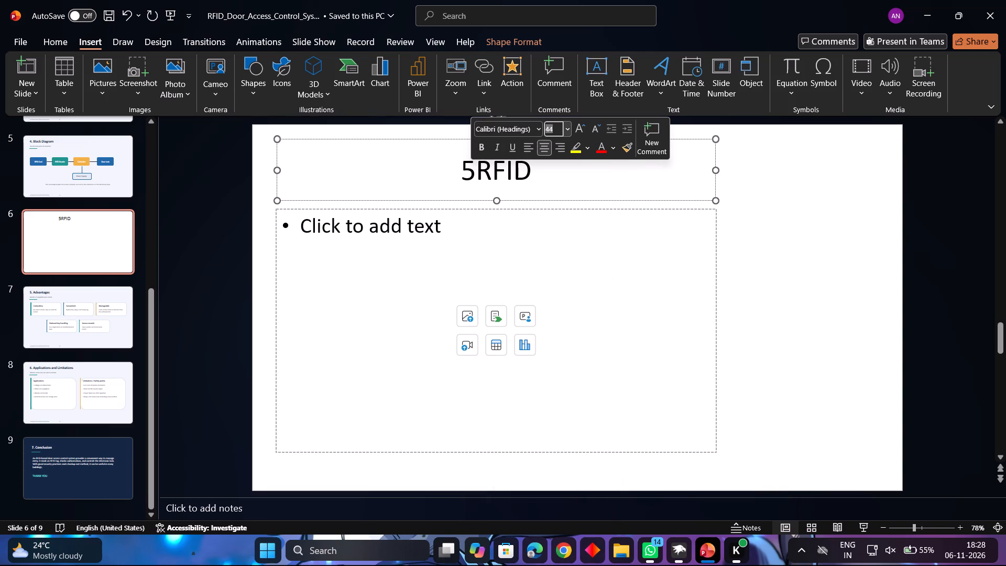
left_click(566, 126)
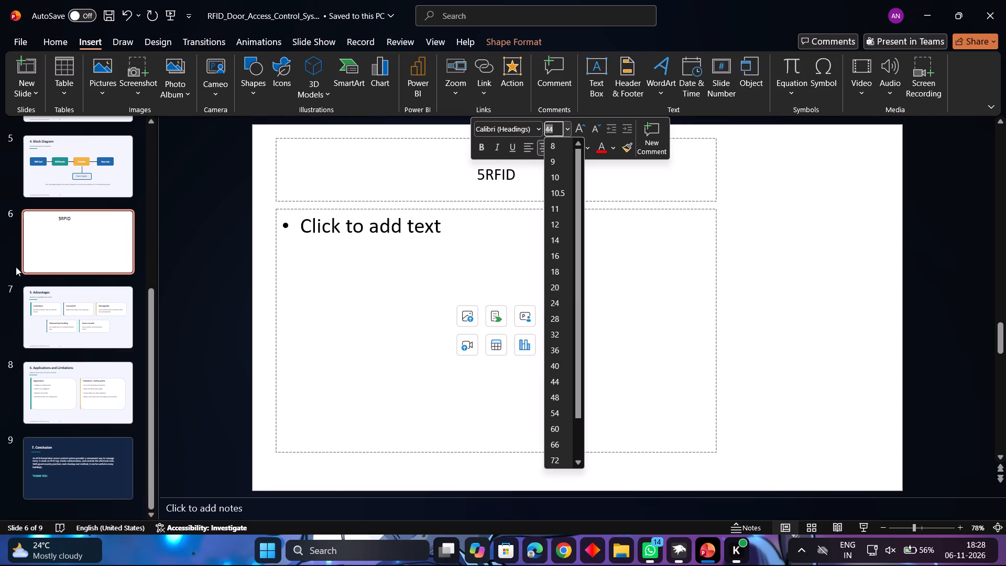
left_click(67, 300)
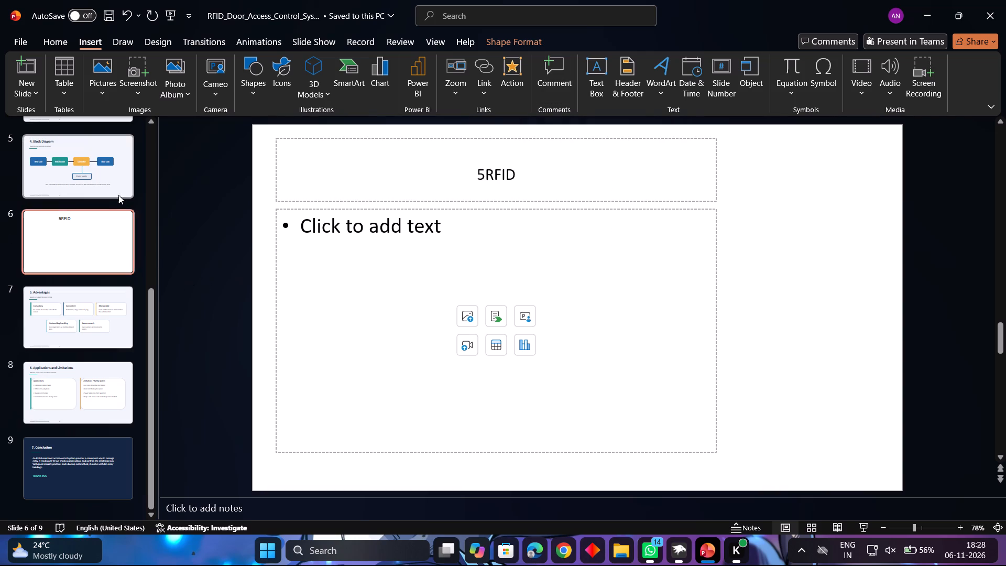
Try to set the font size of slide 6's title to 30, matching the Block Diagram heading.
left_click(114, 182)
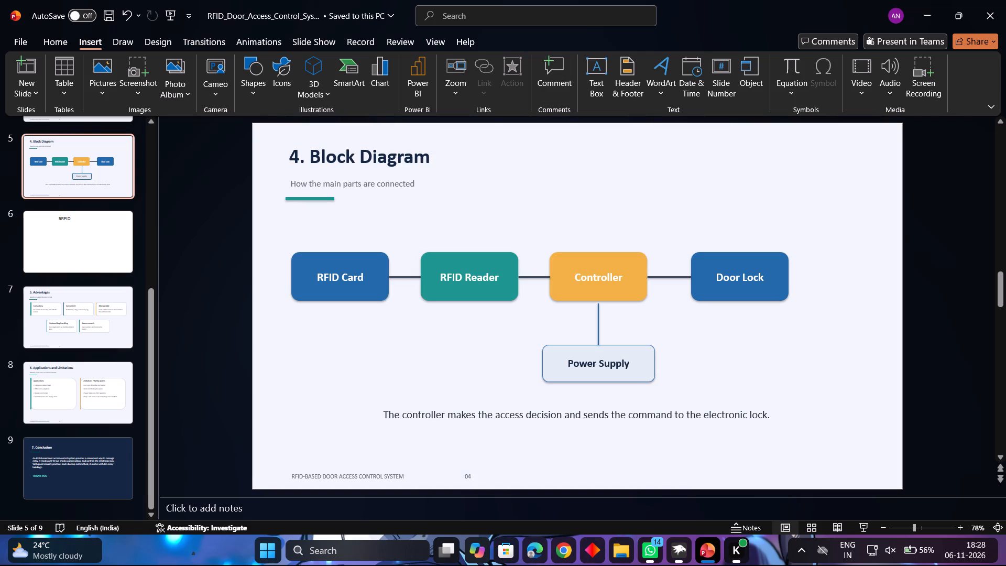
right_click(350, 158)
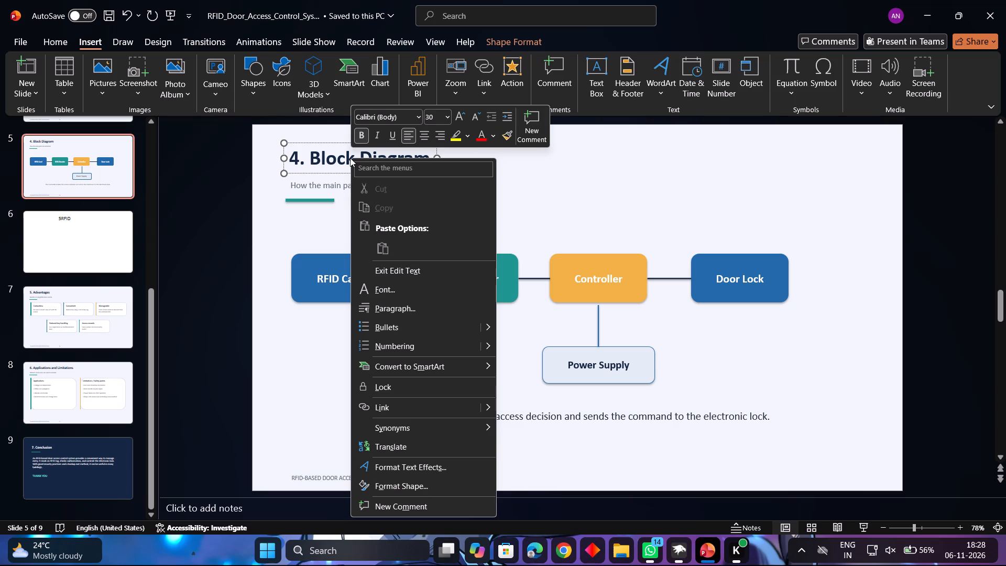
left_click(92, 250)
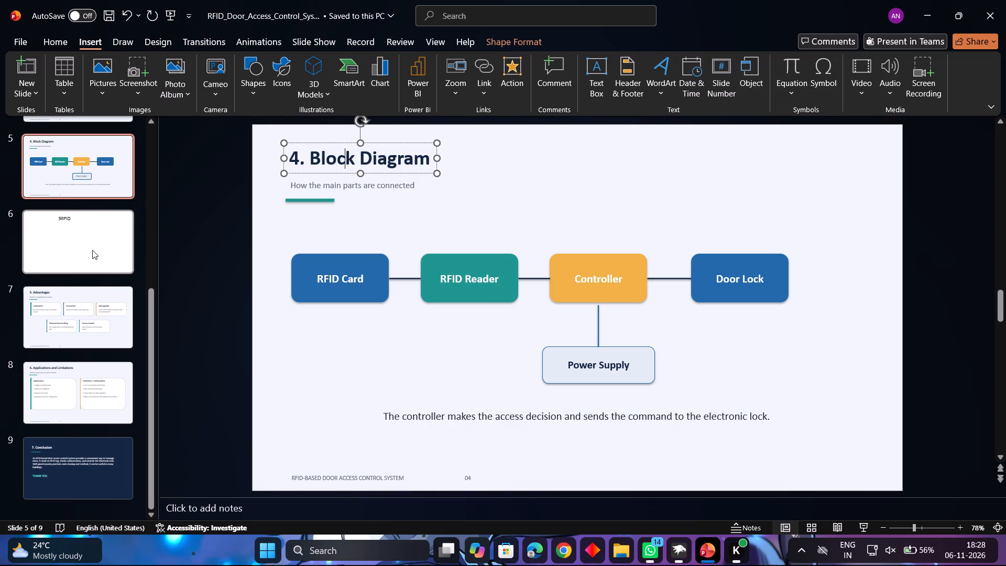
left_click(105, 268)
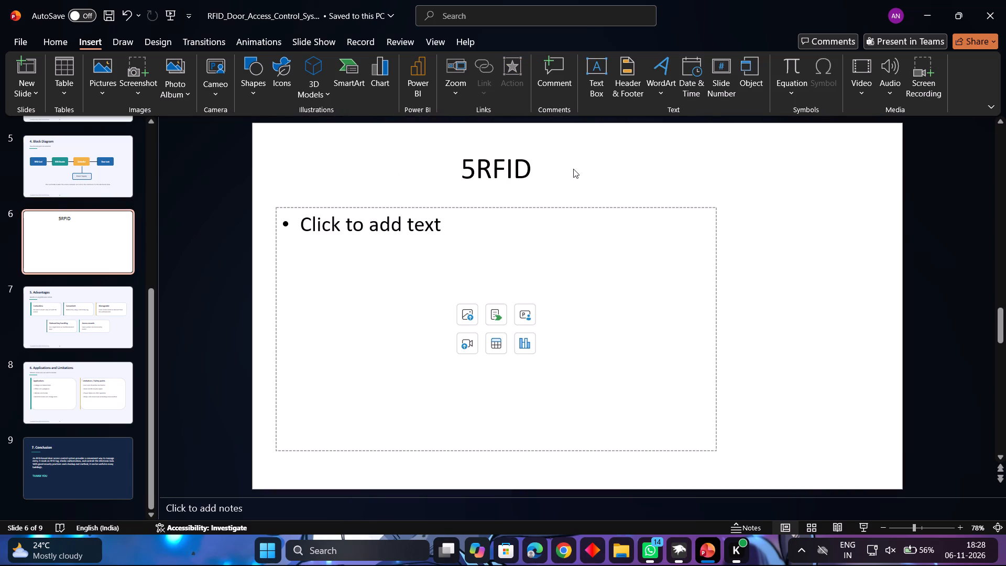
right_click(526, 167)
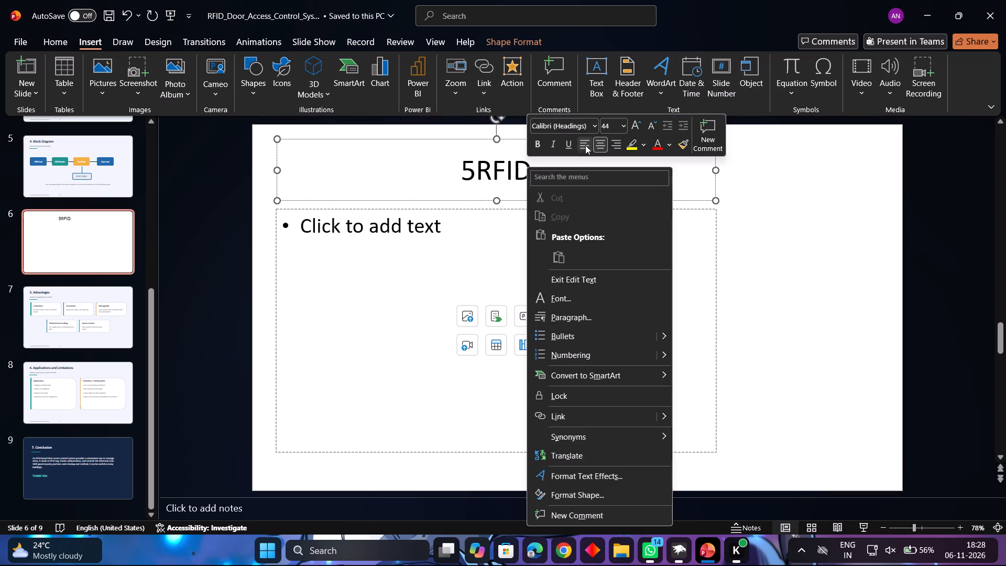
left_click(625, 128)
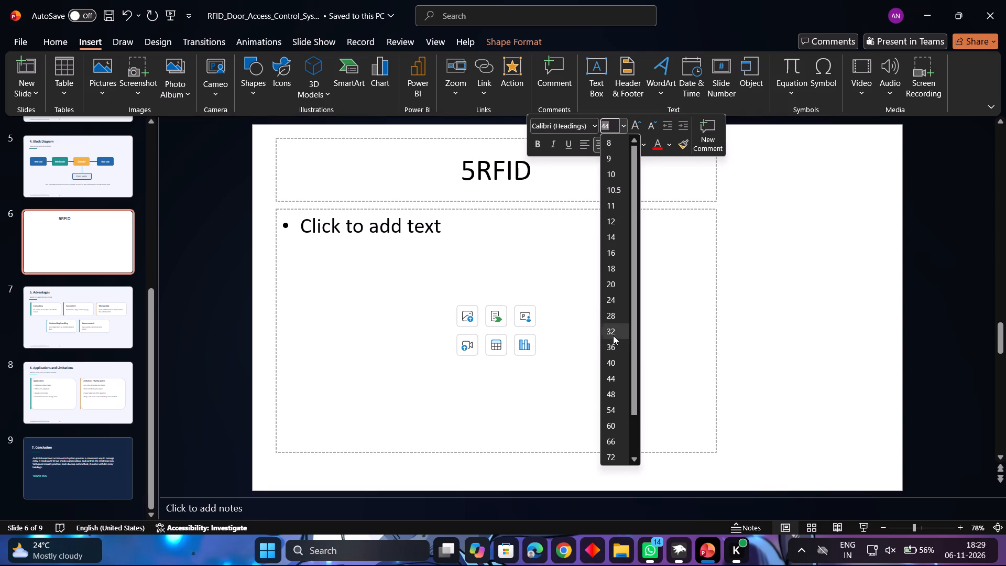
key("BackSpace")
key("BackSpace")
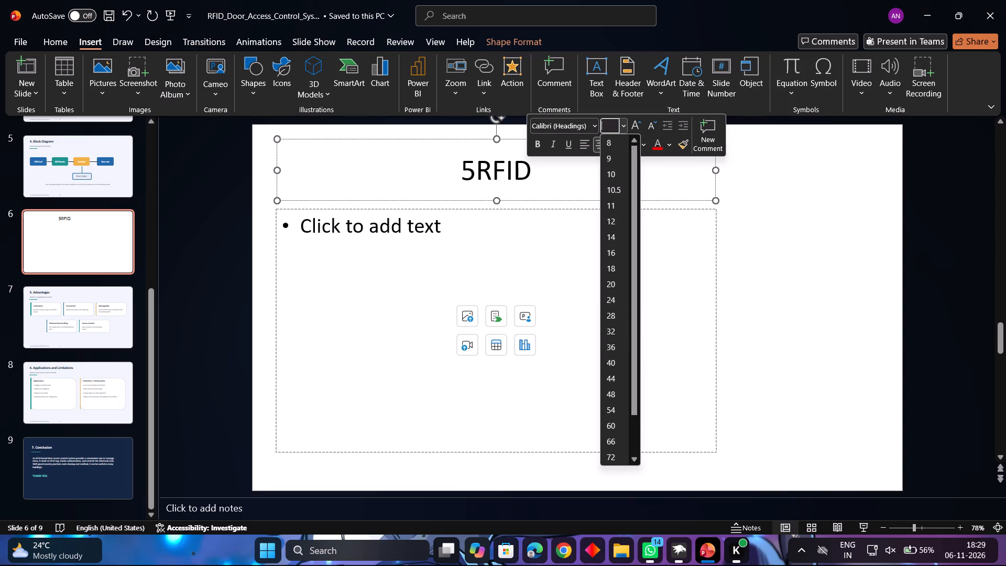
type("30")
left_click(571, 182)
Set the font size of slide 6's RFID title text to 30.
right_click(522, 174)
left_click(618, 130)
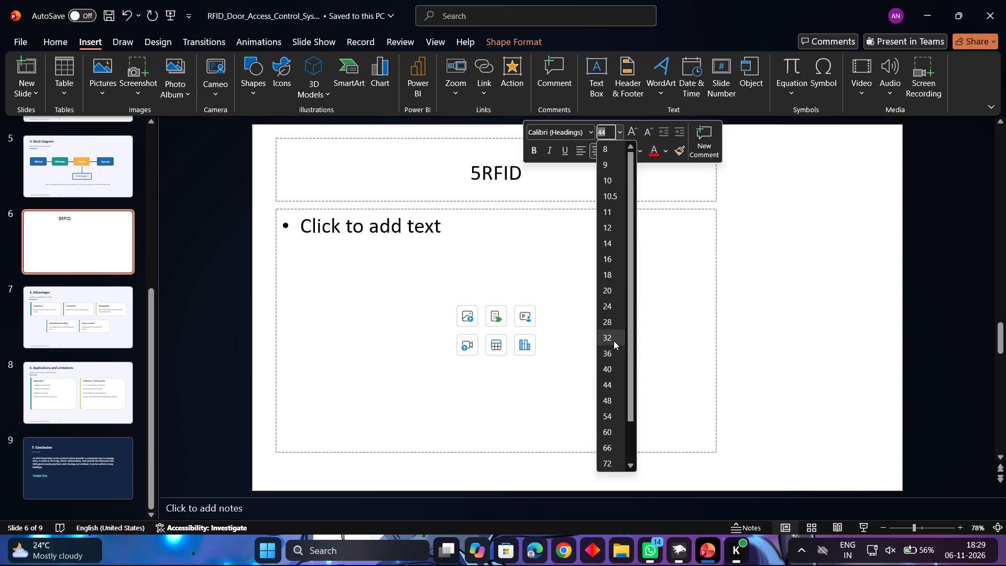
scroll(617, 375, "up", 1)
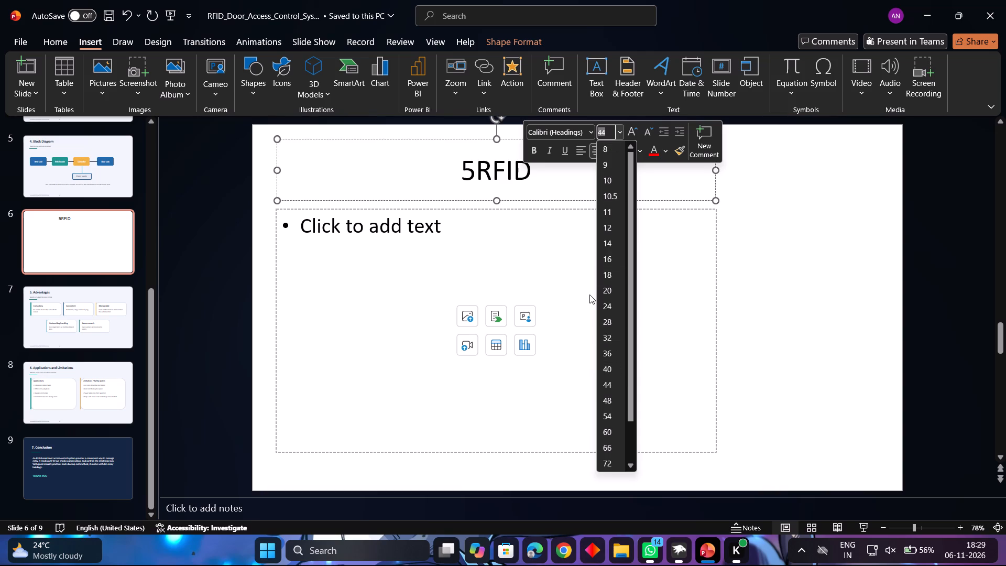
type("30")
key("Return")
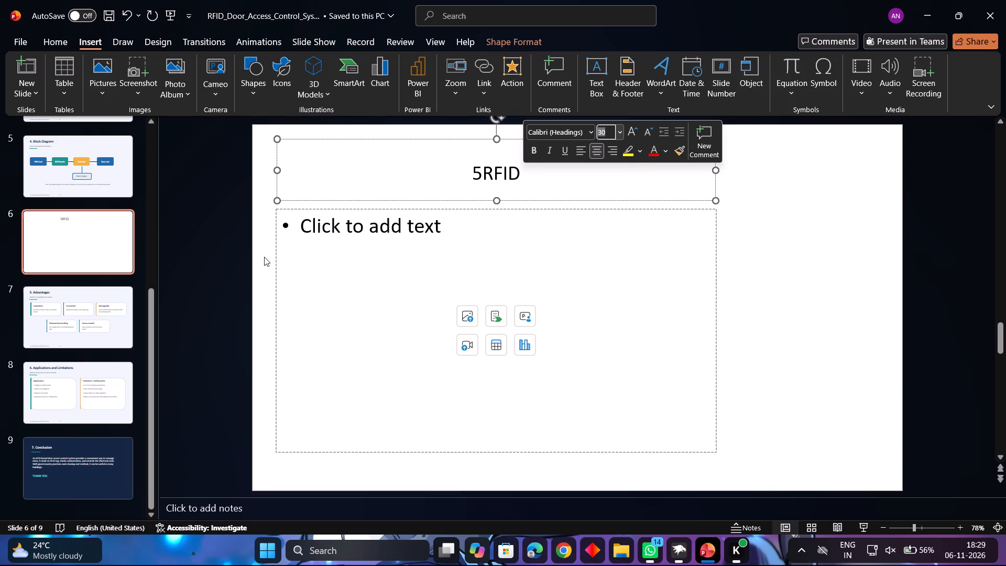
Check the Block Diagram slide's heading style and make slide 6's whole title bold.
left_click(113, 179)
left_click(74, 266)
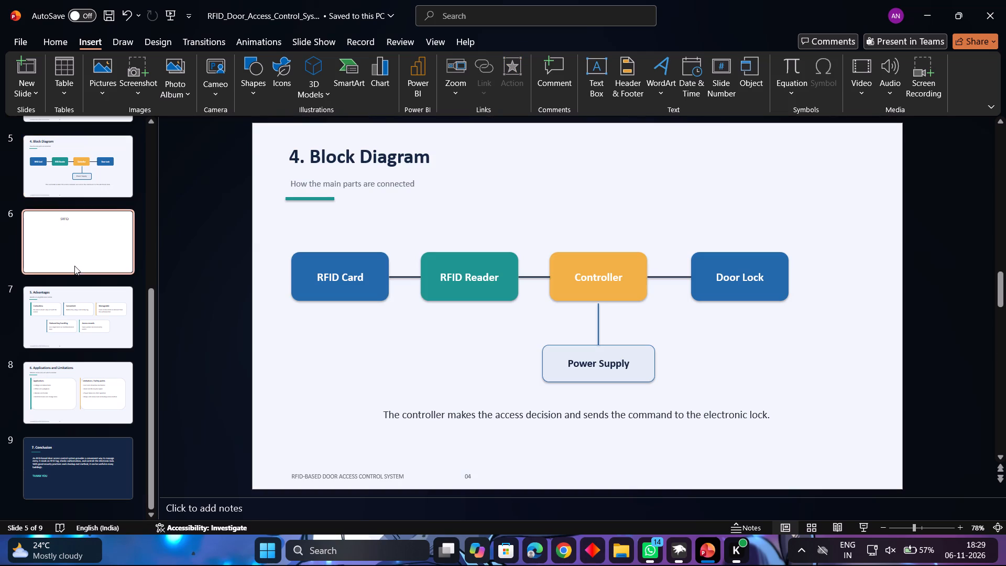
left_click(504, 176)
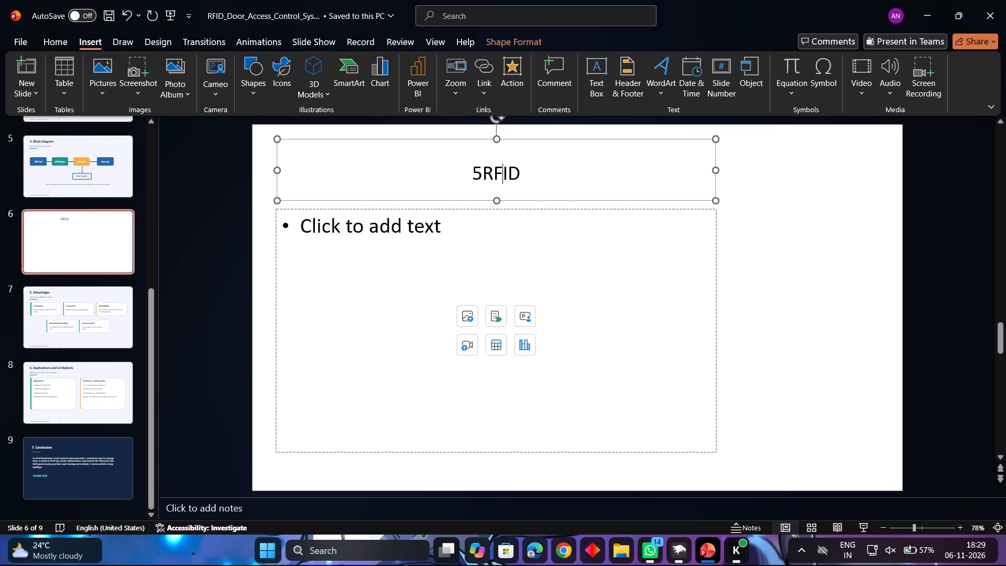
left_click_drag(471, 169, 492, 171)
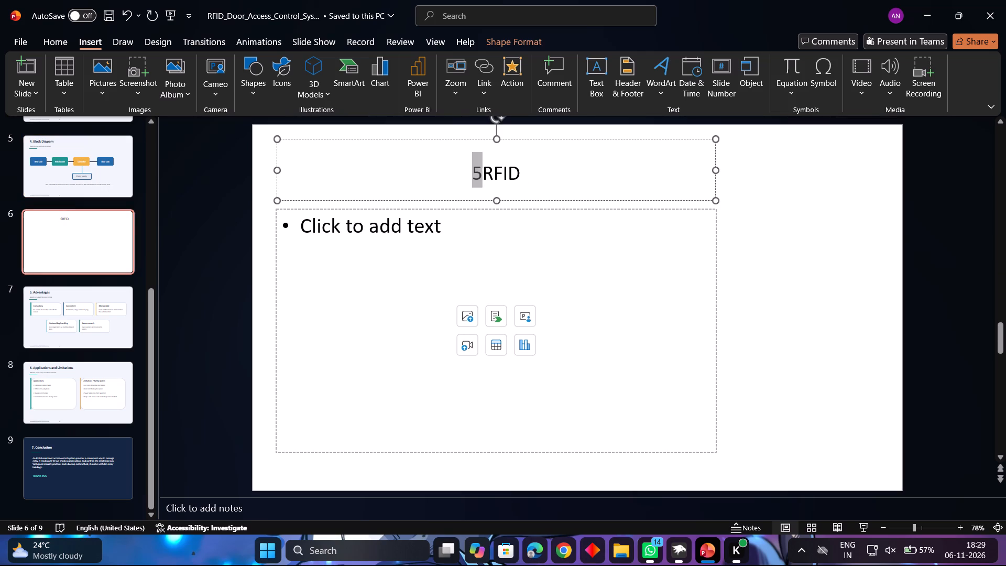
left_click_drag(492, 171, 527, 170)
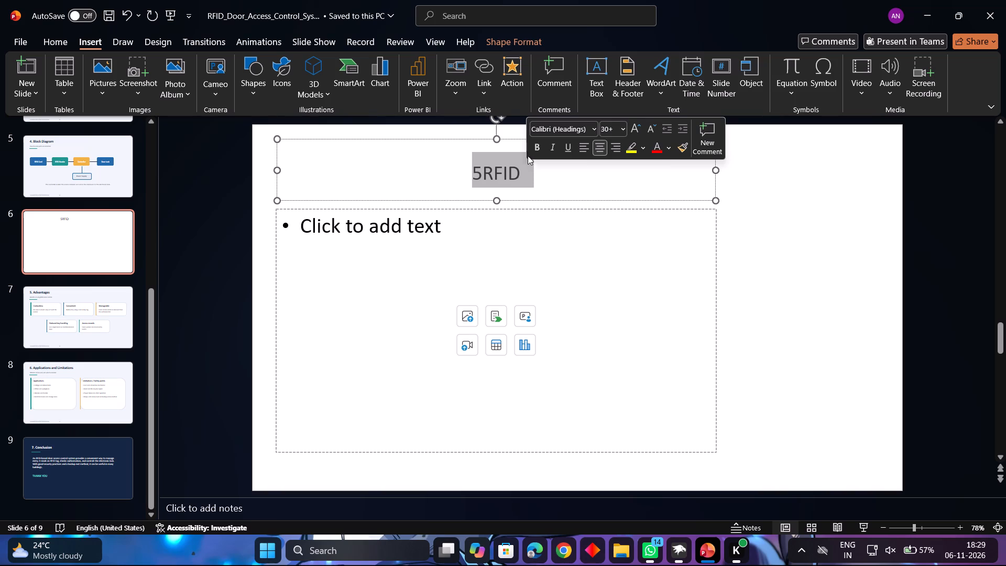
left_click(537, 147)
Insert a period after the number 5 in slide 6's title.
left_click(488, 164)
left_click(482, 172)
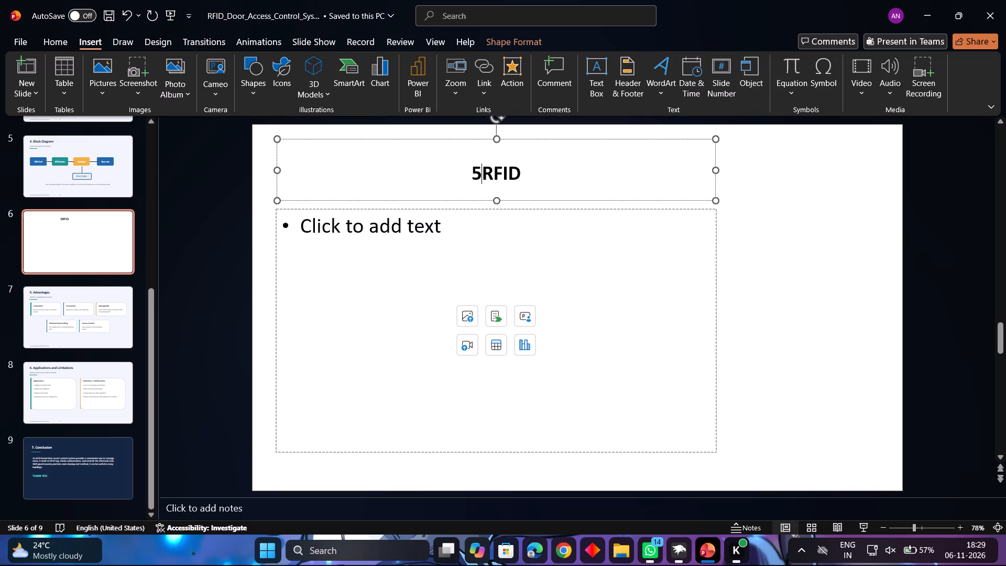
key("period")
Append the words SYSTEM CIRCUIT DIAGRAM in capitals after RFID in slide 6's title.
left_click(530, 177)
key("s")
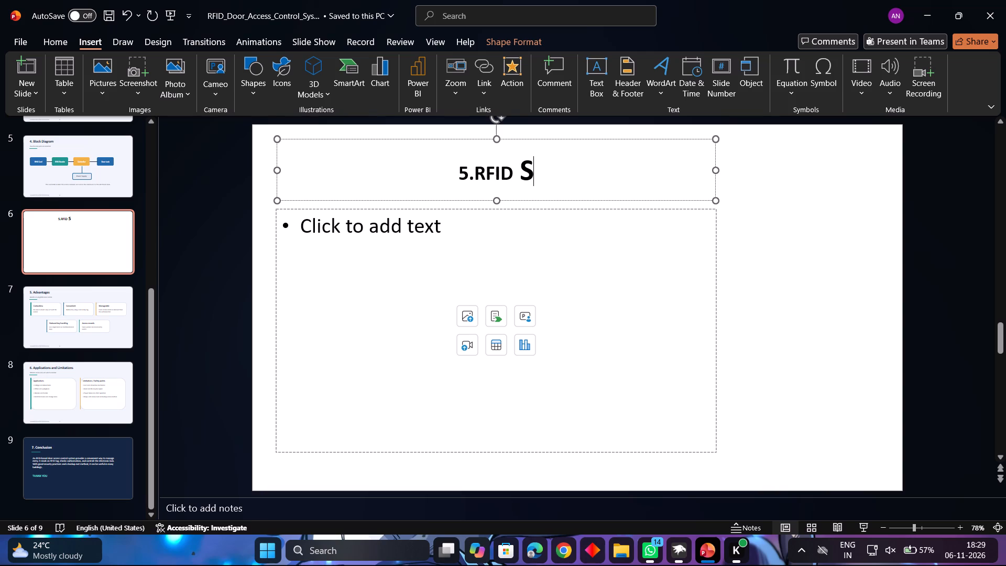
key("BackSpace")
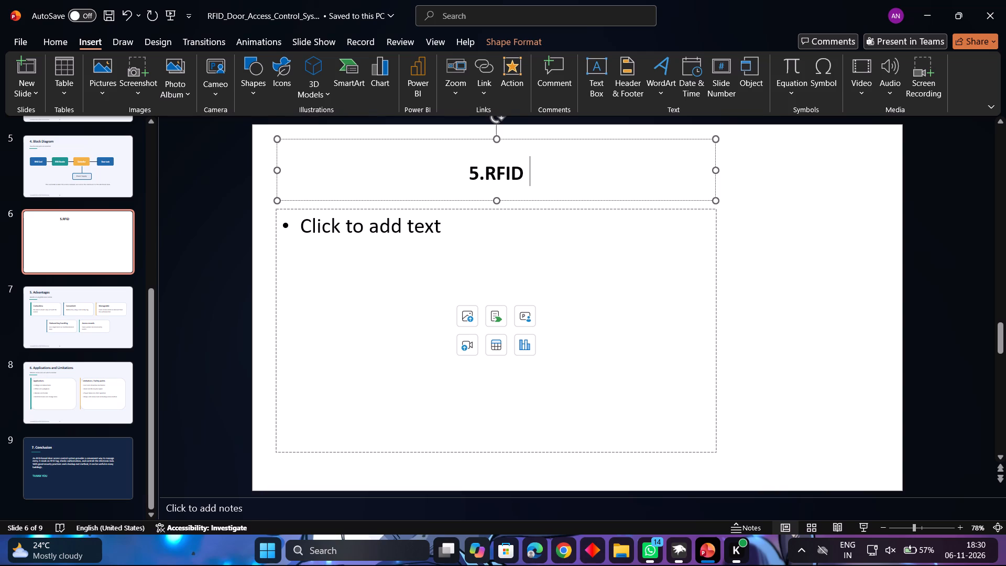
type("SYSTEM")
key("space")
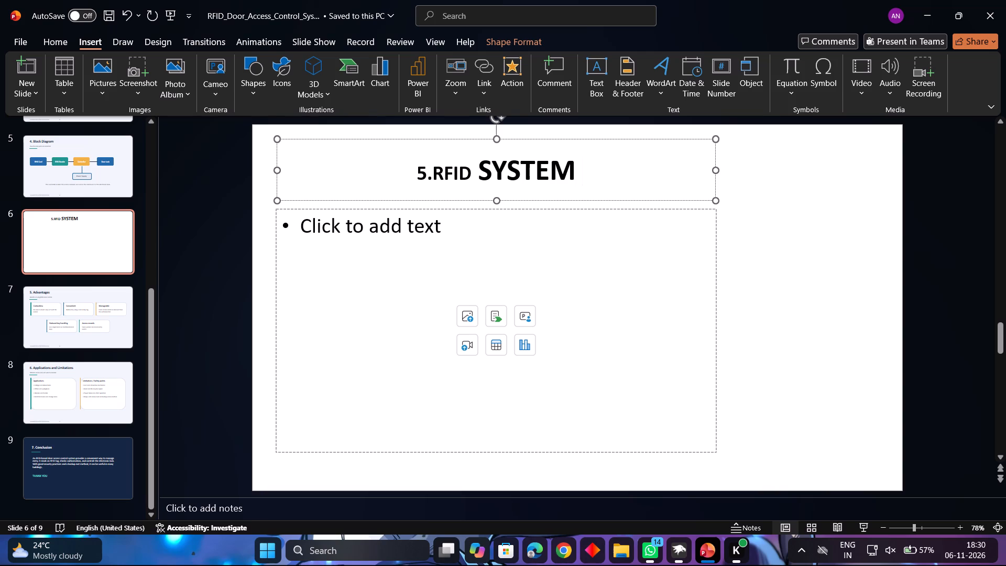
type("CIRCUIT")
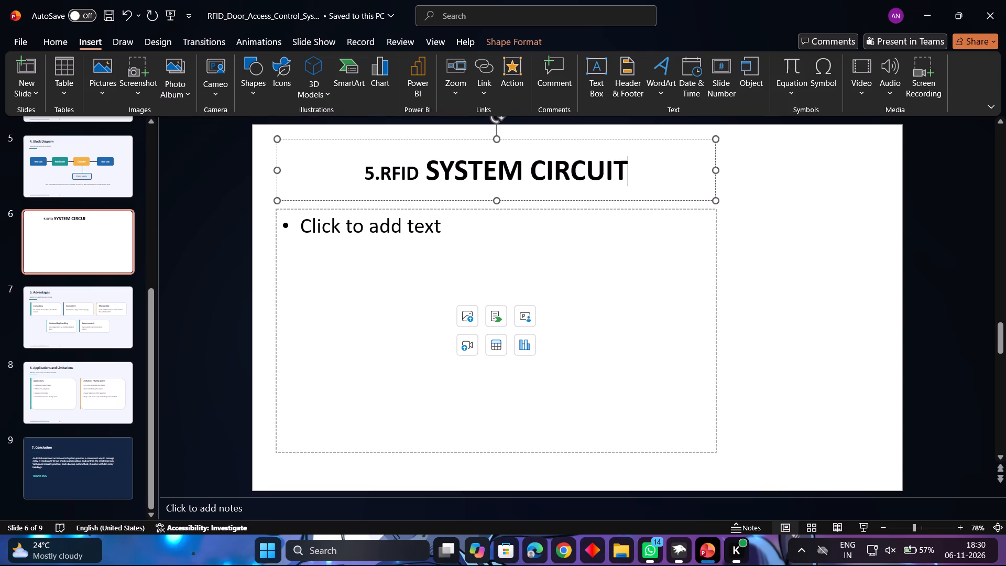
key("space")
key("d")
key("i")
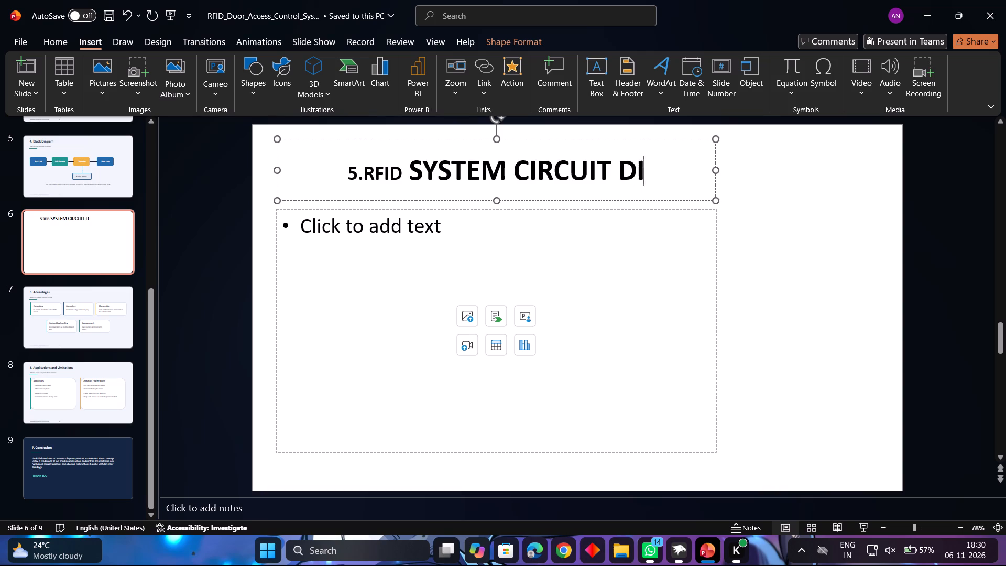
key("a")
type("GRAM")
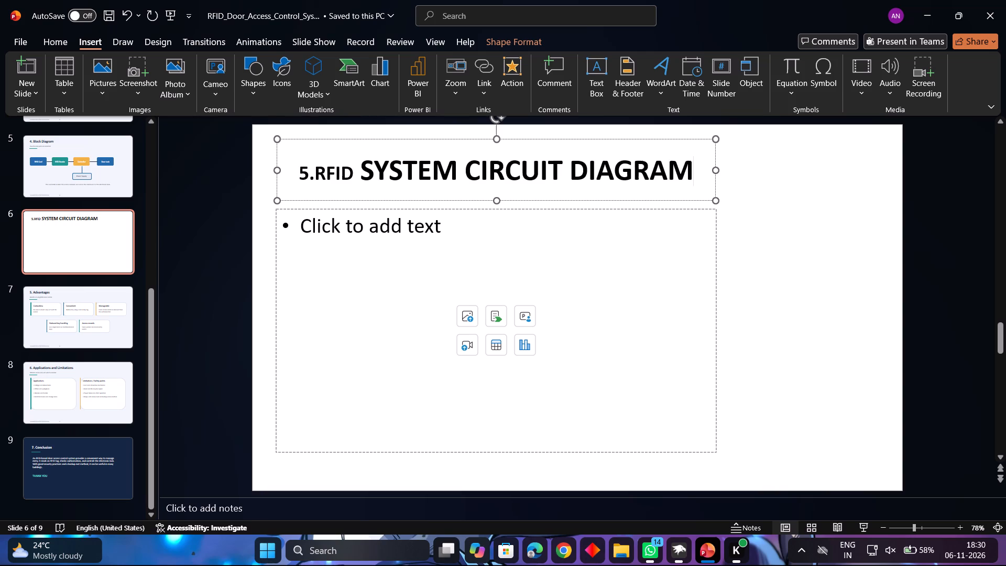
Set the font size of the words SYSTEM CIRCUIT DIAGRAM in slide 6's title to 30.
left_click_drag(364, 168, 602, 143)
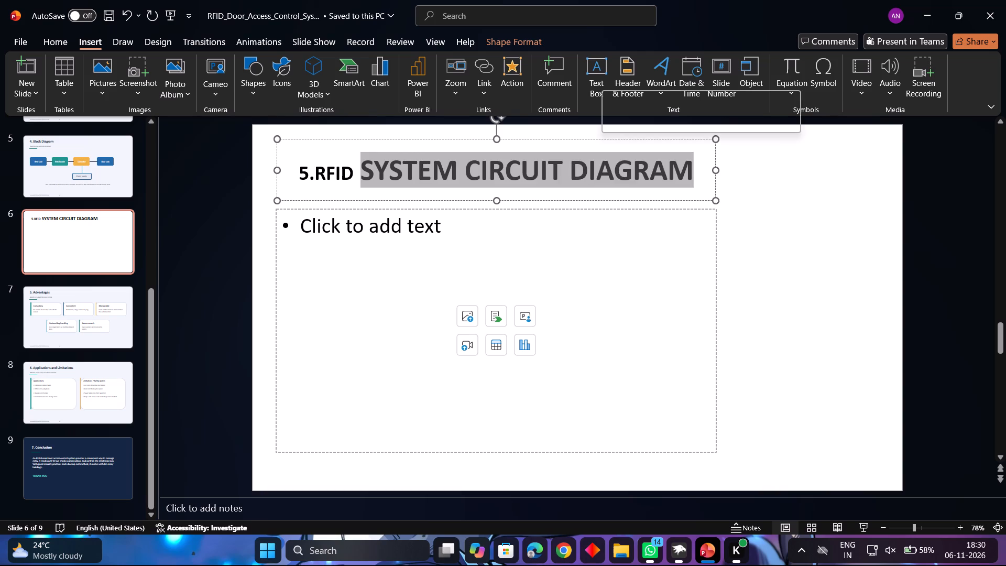
left_click(685, 104)
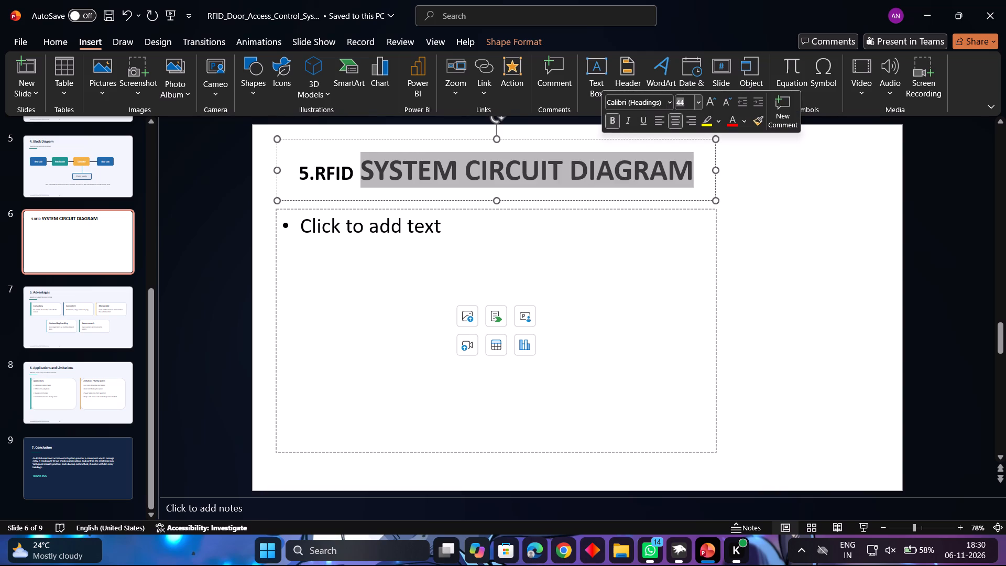
key("BackSpace")
key("BackSpace")
type("30")
key("Return")
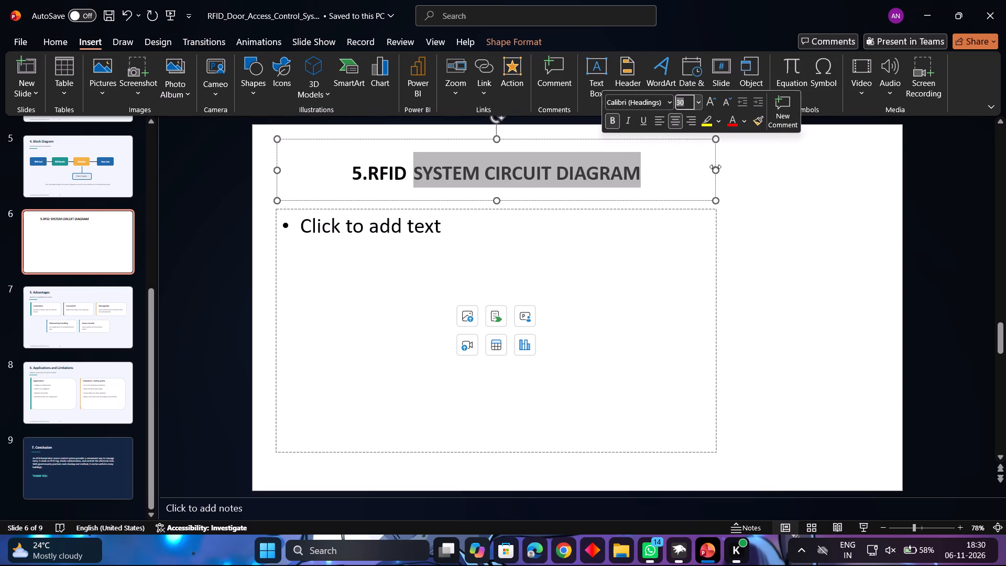
left_click(732, 168)
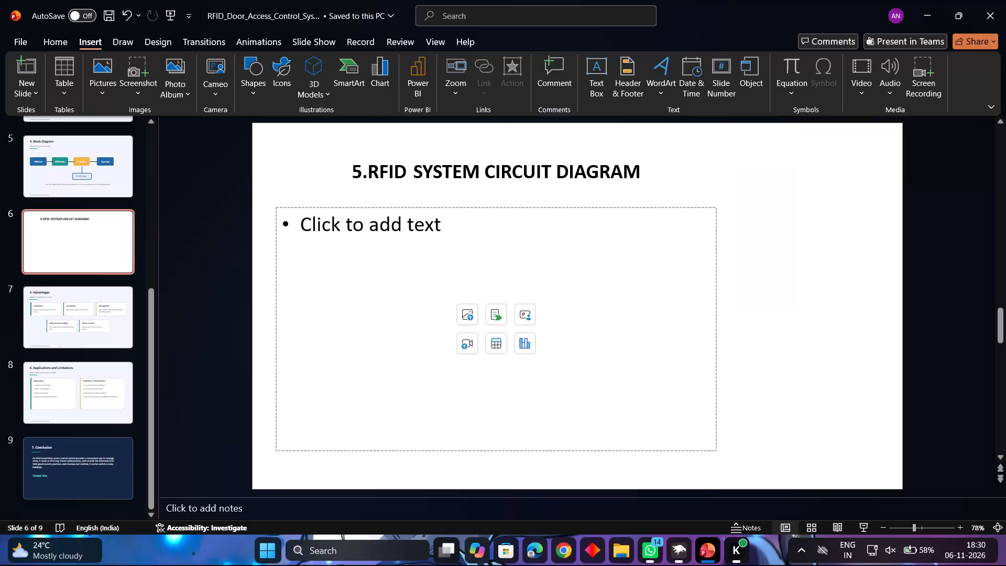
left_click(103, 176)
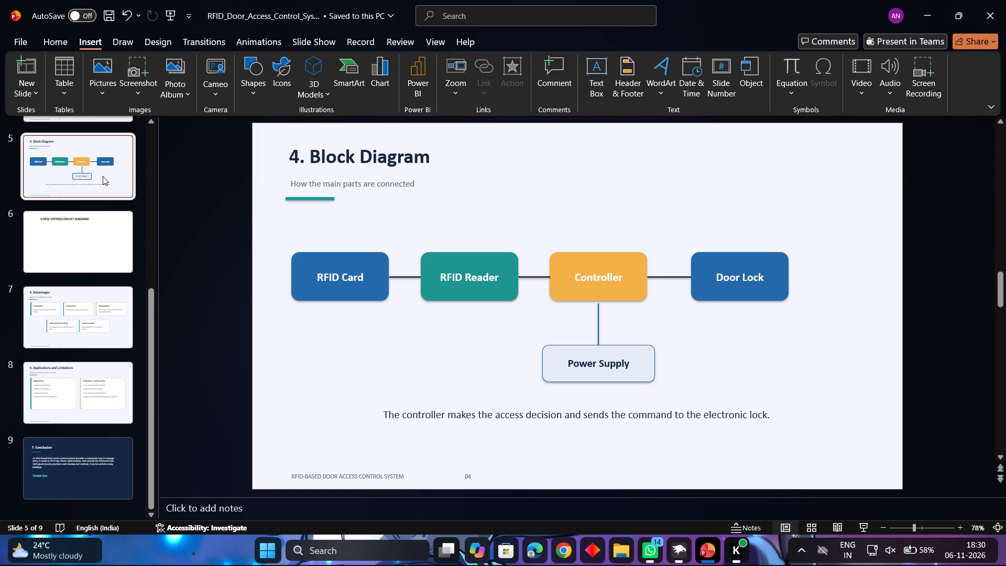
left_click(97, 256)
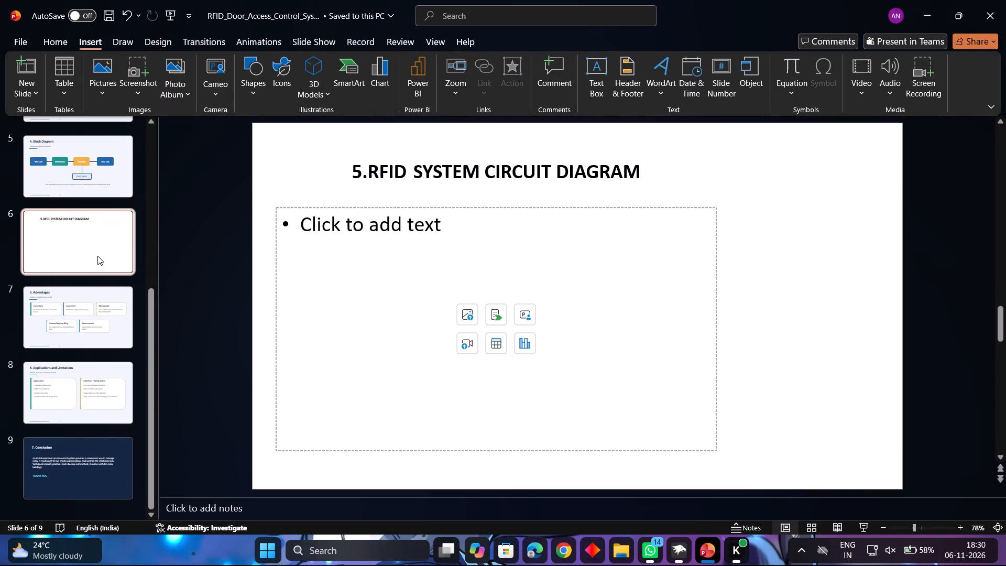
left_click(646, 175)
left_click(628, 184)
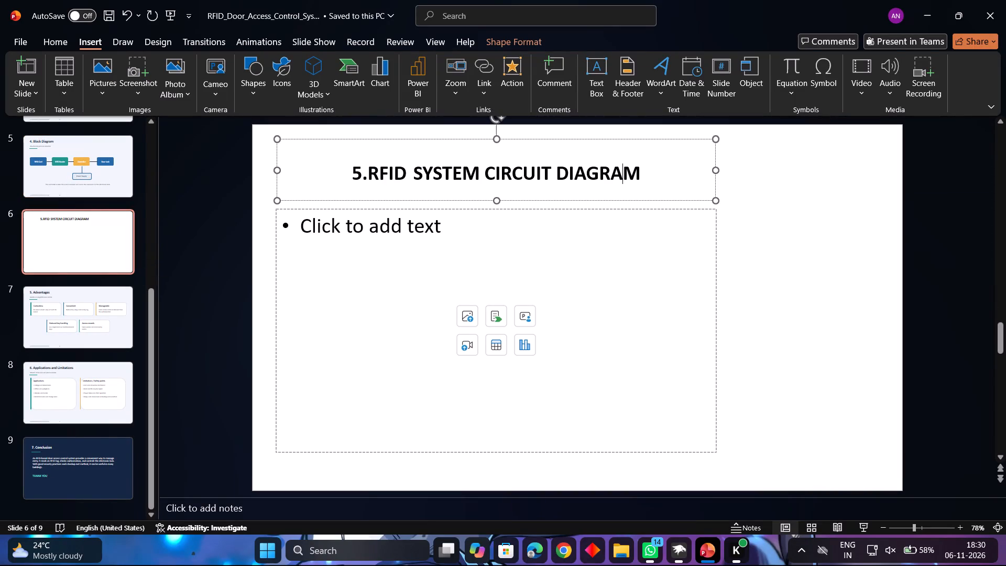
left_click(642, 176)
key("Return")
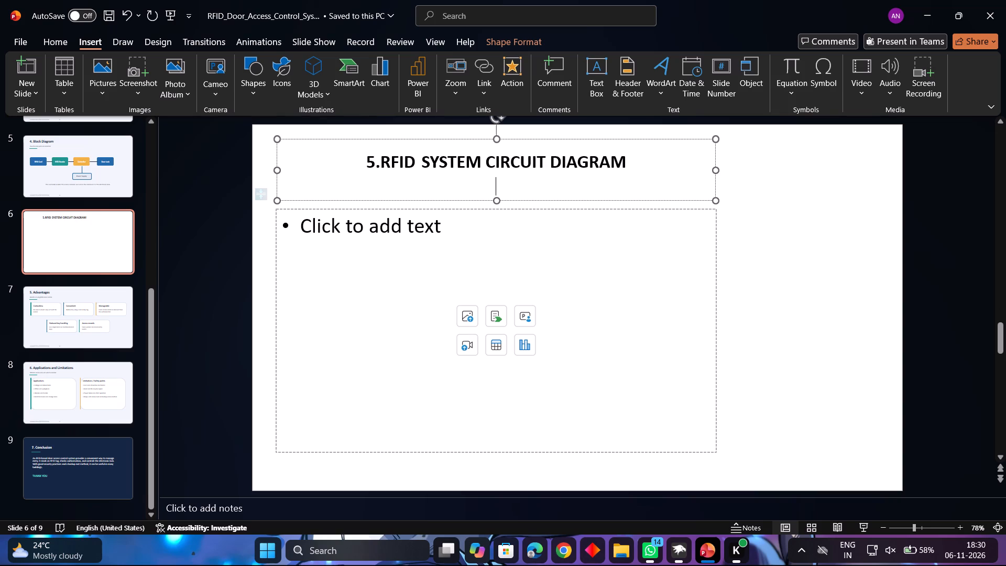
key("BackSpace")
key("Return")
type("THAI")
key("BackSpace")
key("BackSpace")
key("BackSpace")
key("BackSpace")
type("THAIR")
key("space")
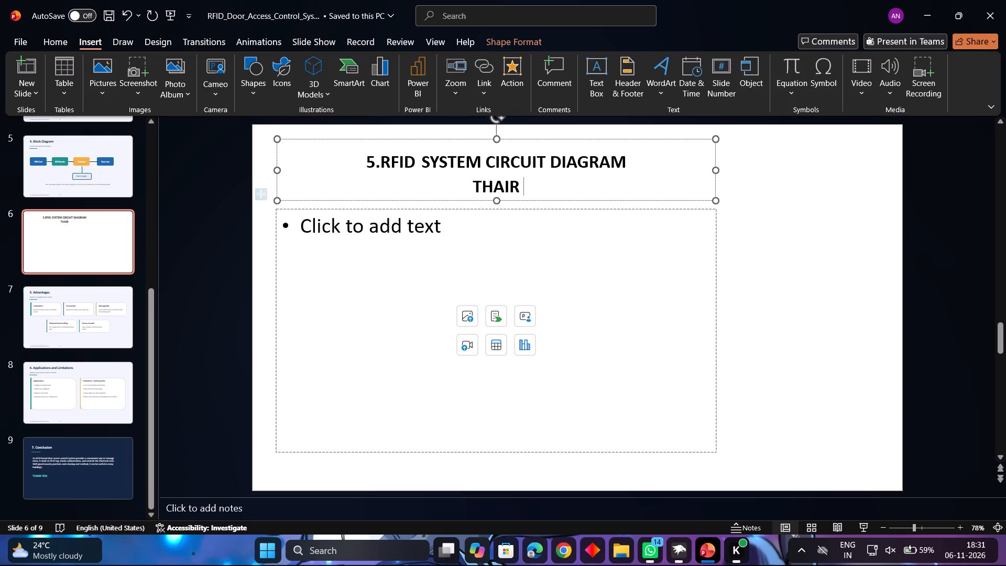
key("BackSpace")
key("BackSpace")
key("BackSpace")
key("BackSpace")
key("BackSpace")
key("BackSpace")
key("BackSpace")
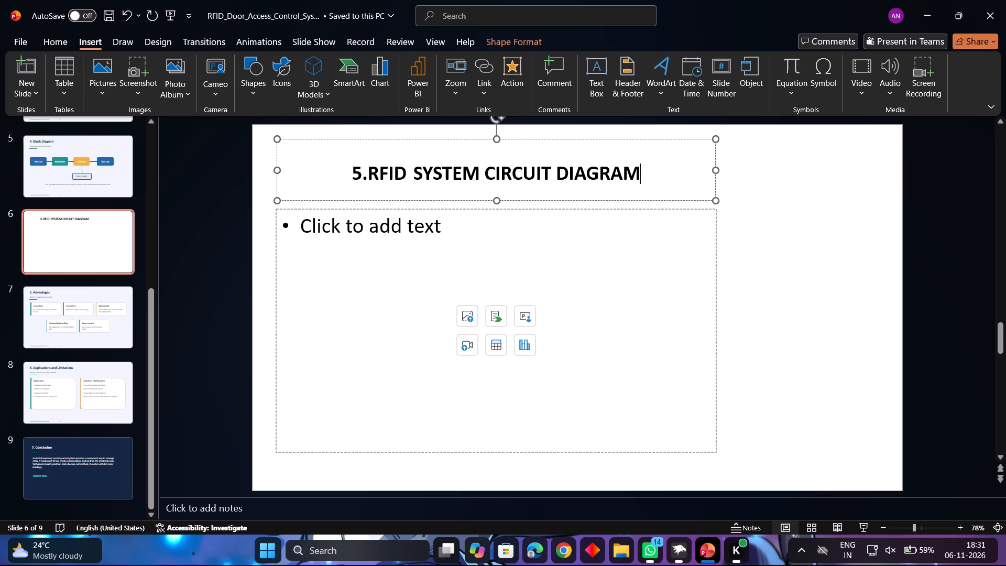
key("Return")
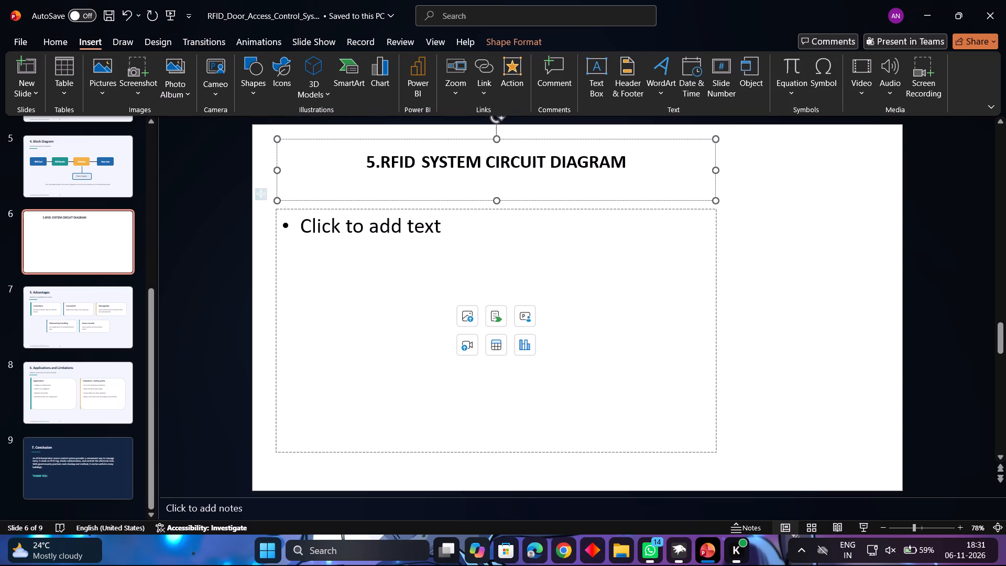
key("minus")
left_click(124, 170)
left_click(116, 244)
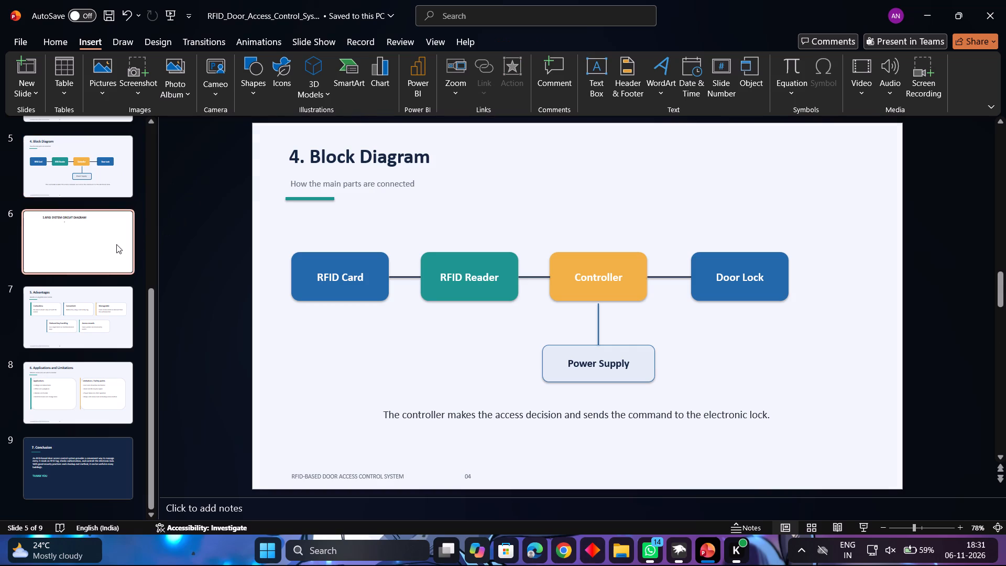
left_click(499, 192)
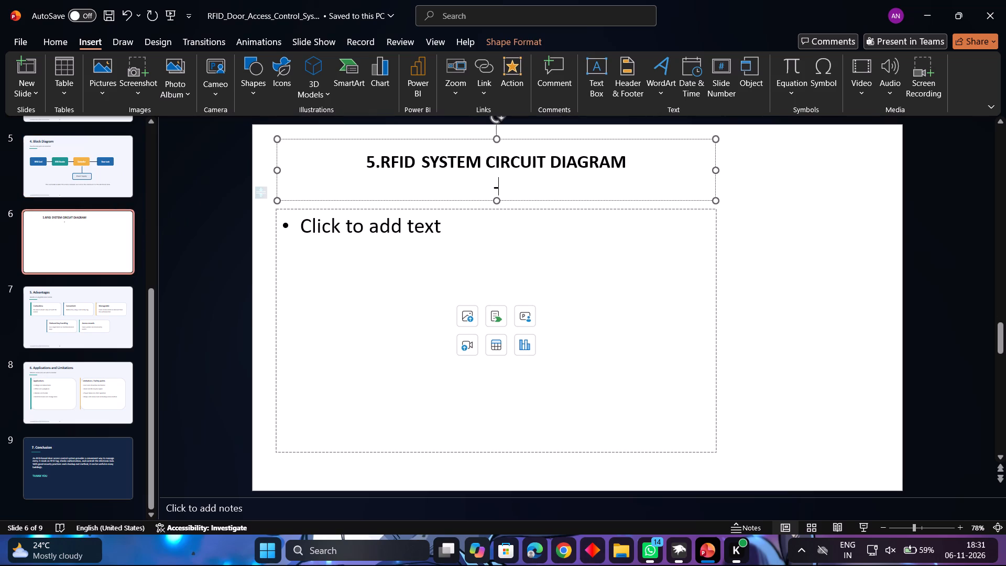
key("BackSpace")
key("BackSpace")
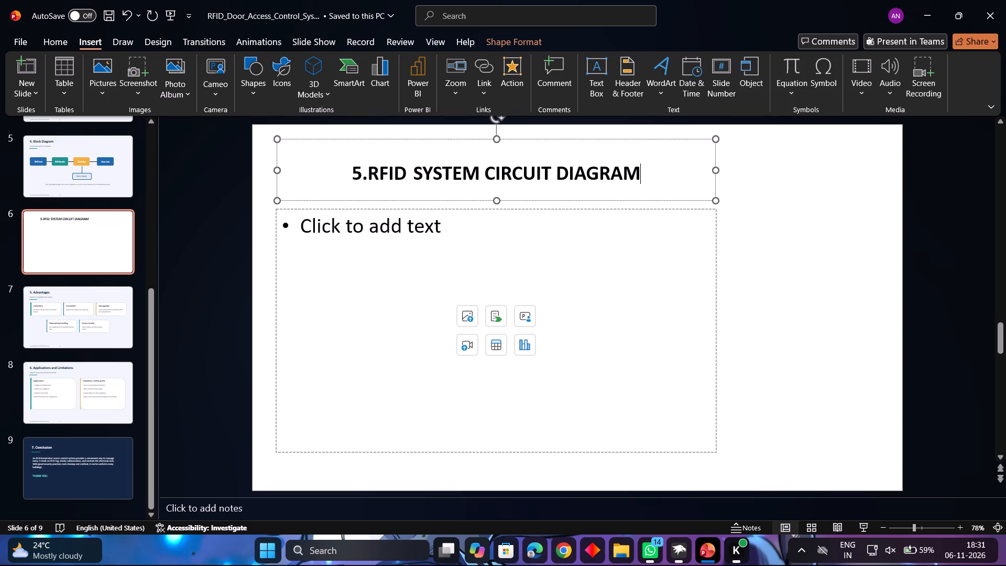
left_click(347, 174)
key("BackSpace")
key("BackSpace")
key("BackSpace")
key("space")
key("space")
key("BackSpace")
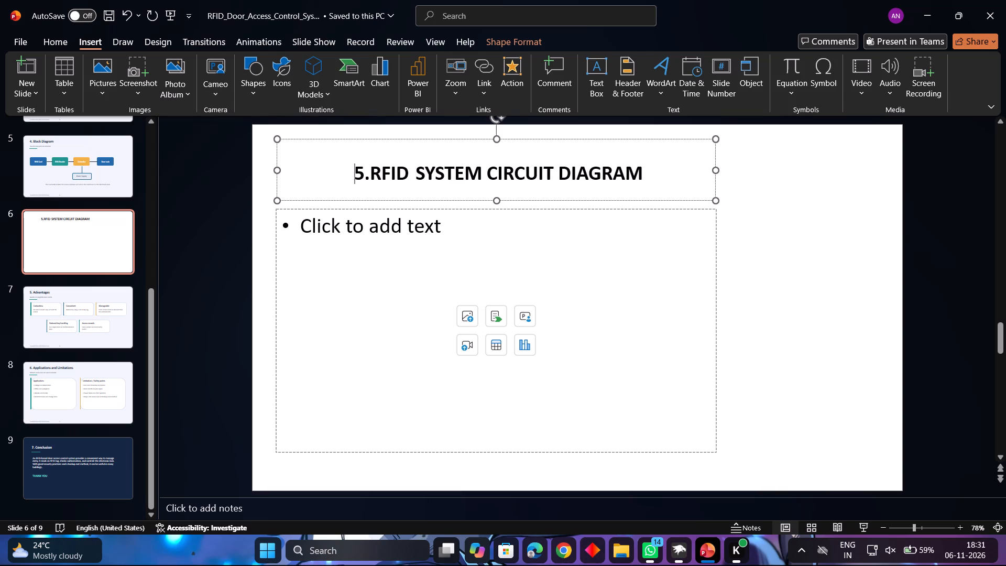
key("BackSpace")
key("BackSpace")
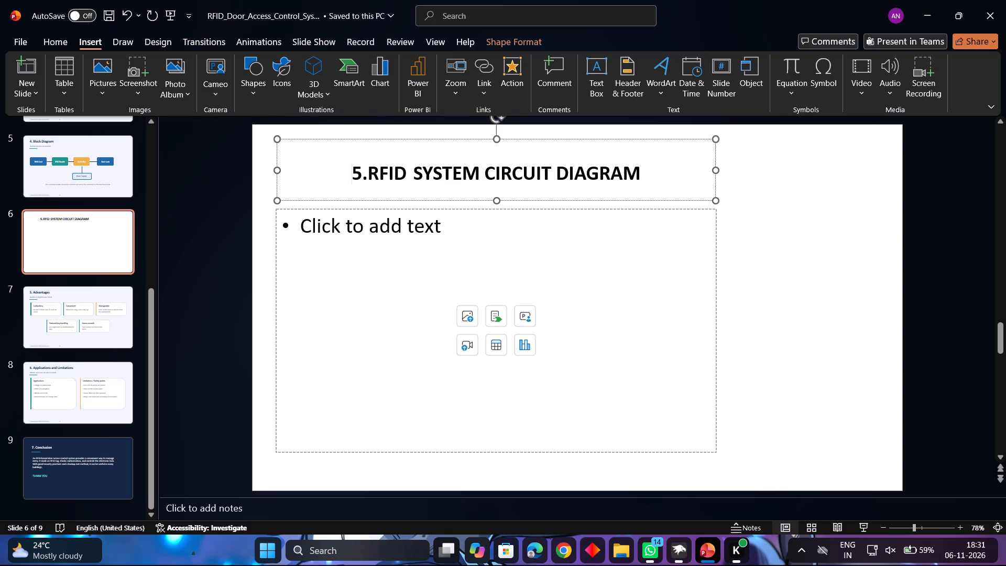
Insert one blank line above the title text on slide 6.
key("Return")
key("Return")
key("BackSpace")
key("BackSpace")
key("BackSpace")
key("BackSpace")
key("Return")
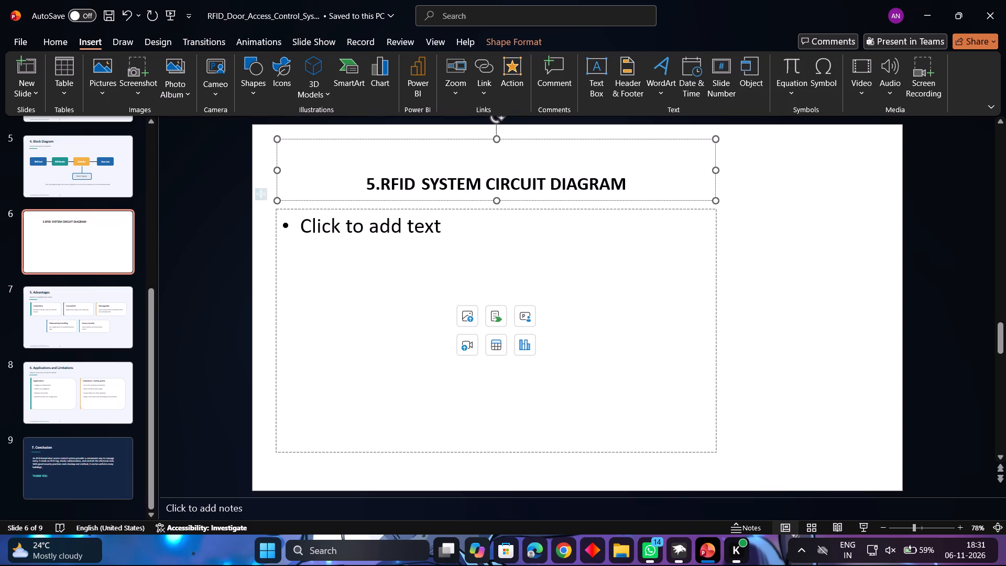
Shrink slide 6's title placeholder to a slightly narrower, much shallower box just above the content placeholder.
left_click_drag(368, 155, 265, 133)
left_click_drag(265, 133, 277, 142)
left_click(277, 142)
left_click_drag(277, 142, 355, 201)
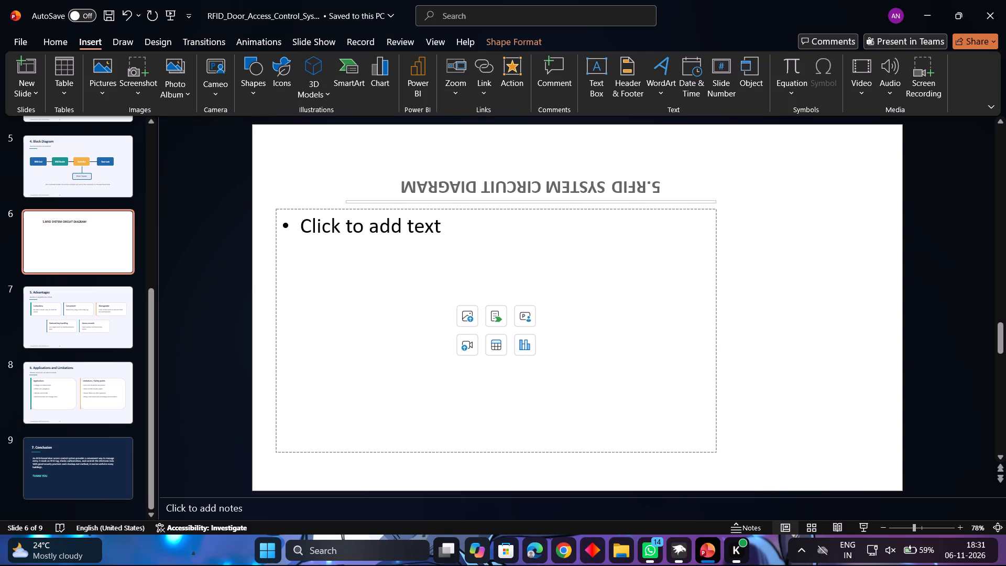
left_click_drag(355, 201, 362, 184)
left_click_drag(362, 184, 420, 201)
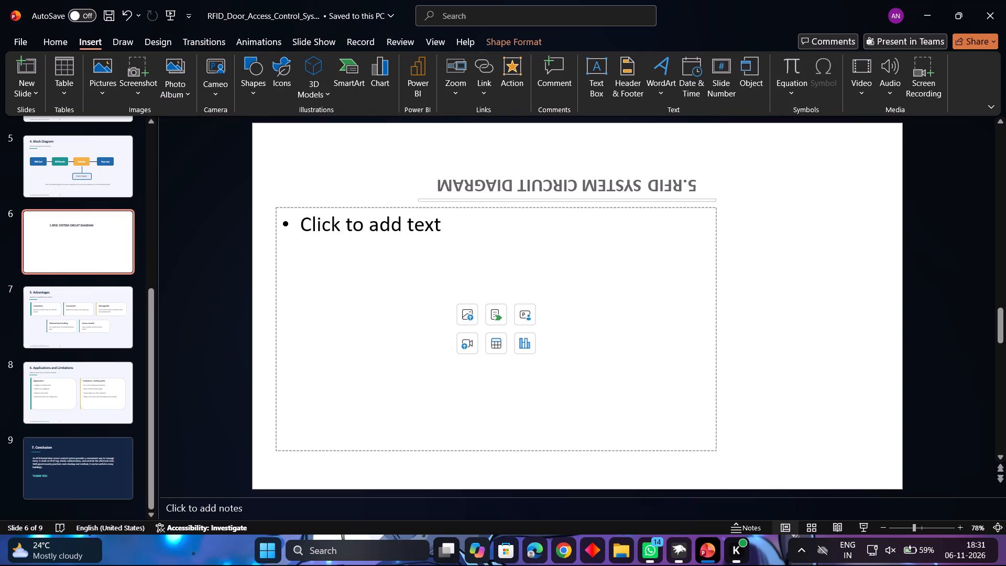
left_click_drag(420, 201, 309, 175)
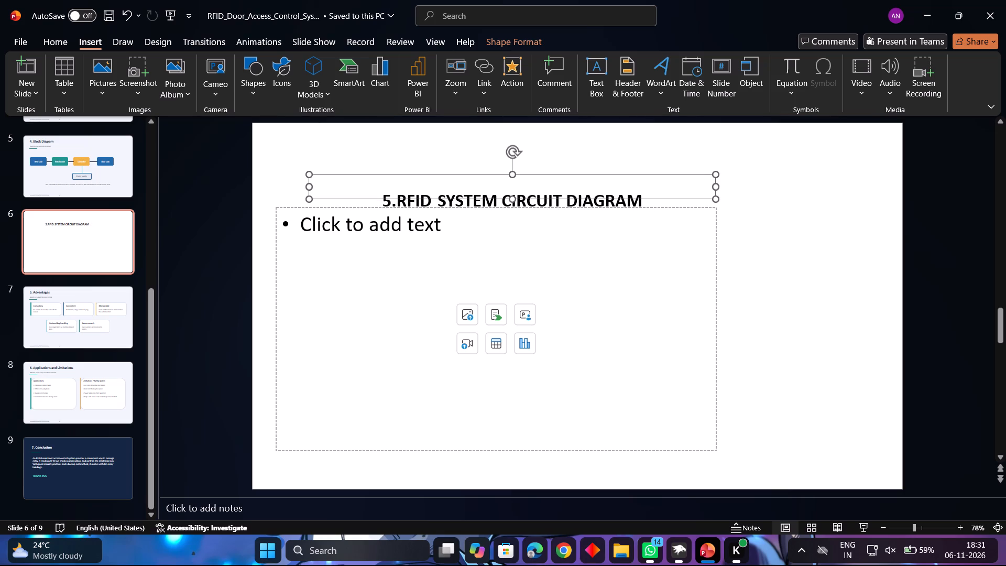
Move slide 6's title box to the slide's upper-left corner, with its text starting near the content placeholder's left edge.
left_click_drag(431, 178, 384, 169)
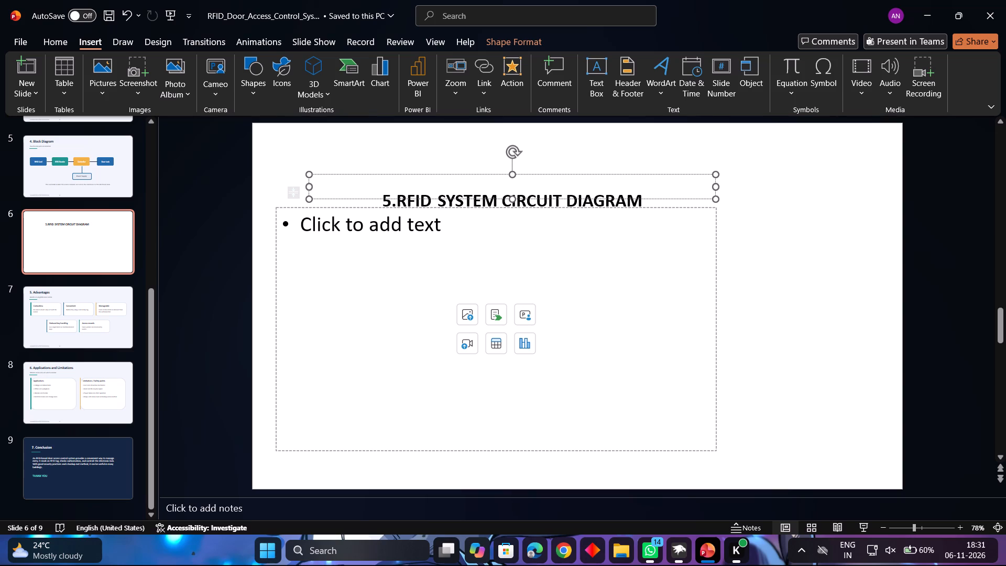
left_click_drag(310, 179, 300, 177)
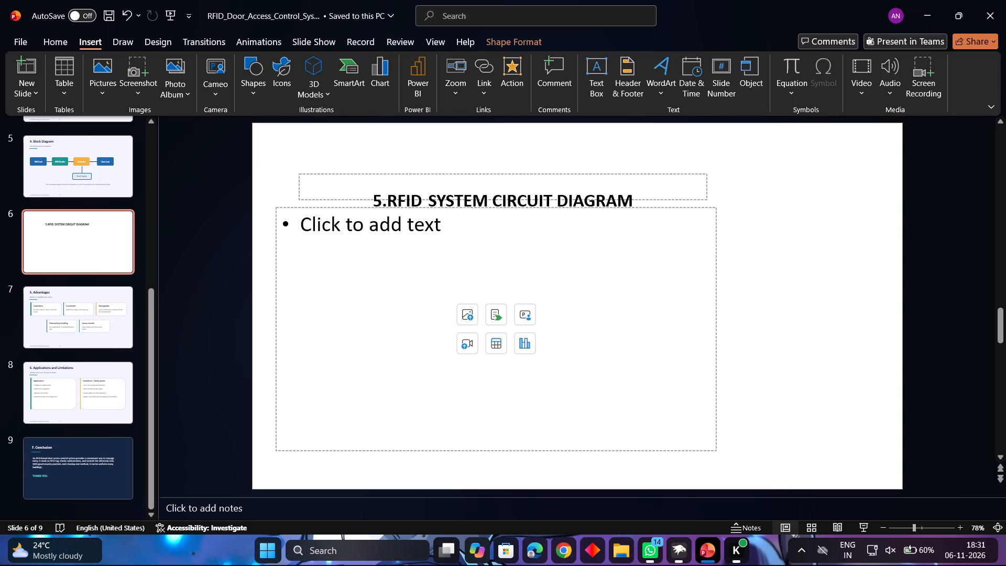
left_click_drag(300, 177, 271, 141)
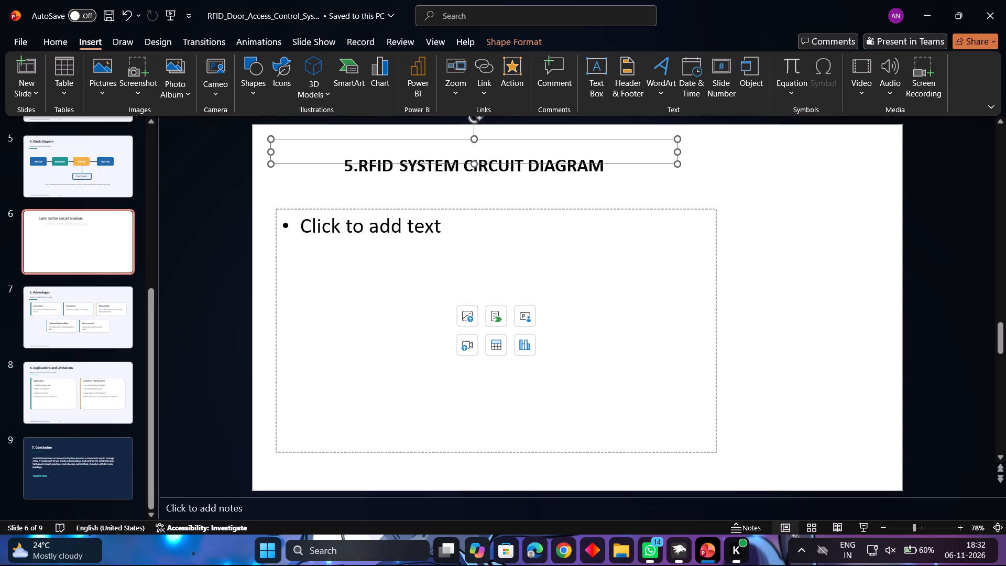
left_click(814, 249)
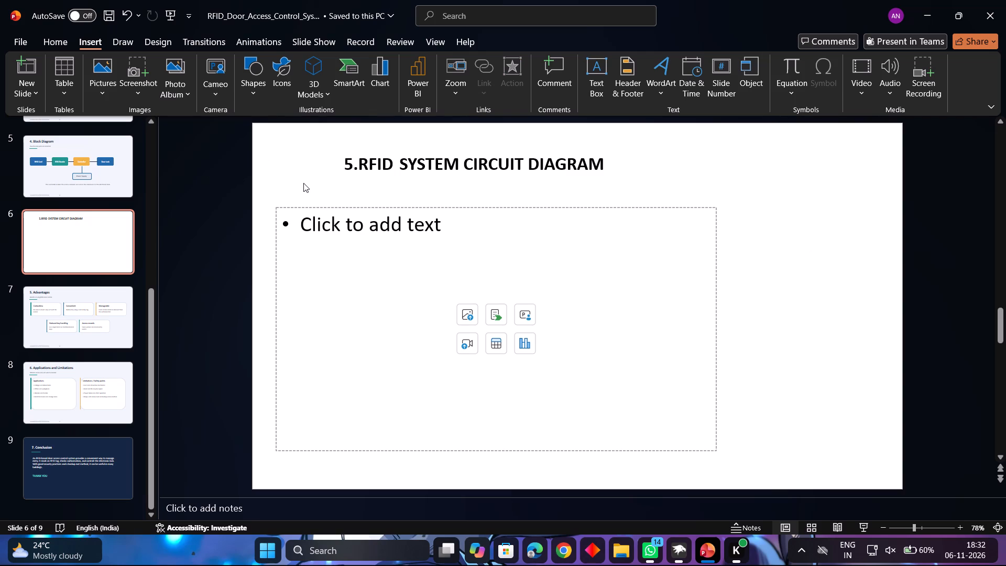
left_click(314, 159)
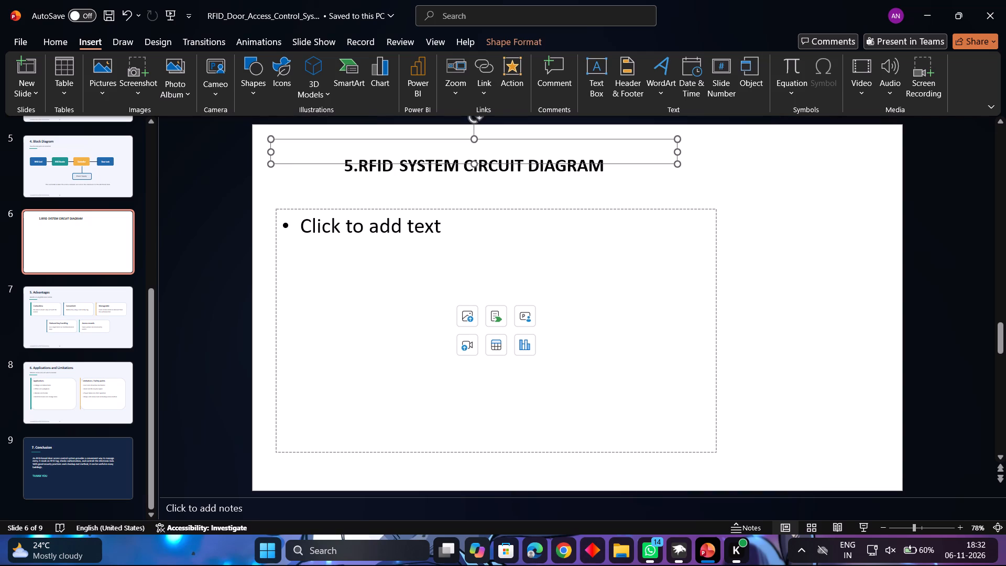
left_click_drag(323, 157, 271, 141)
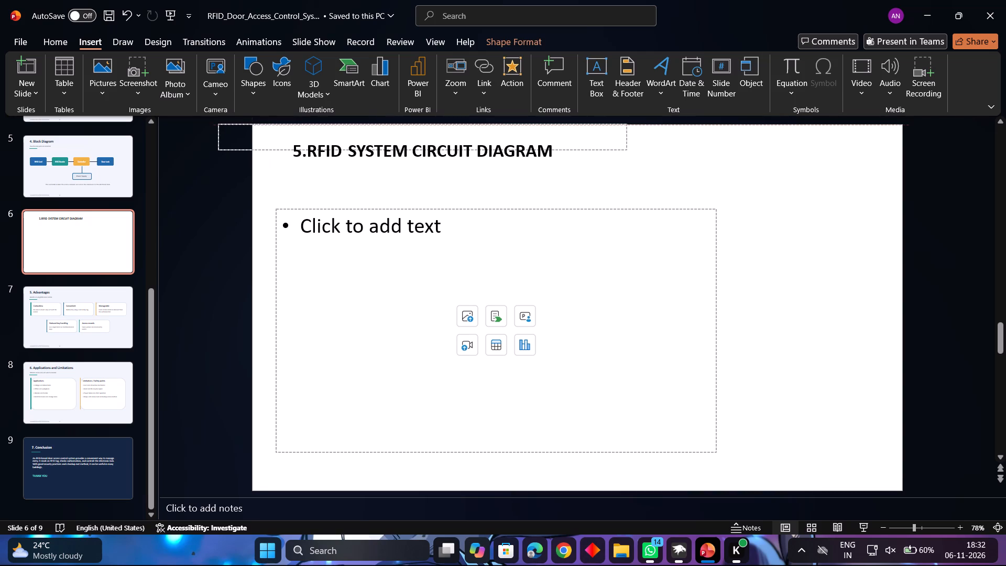
left_click_drag(271, 141, 254, 141)
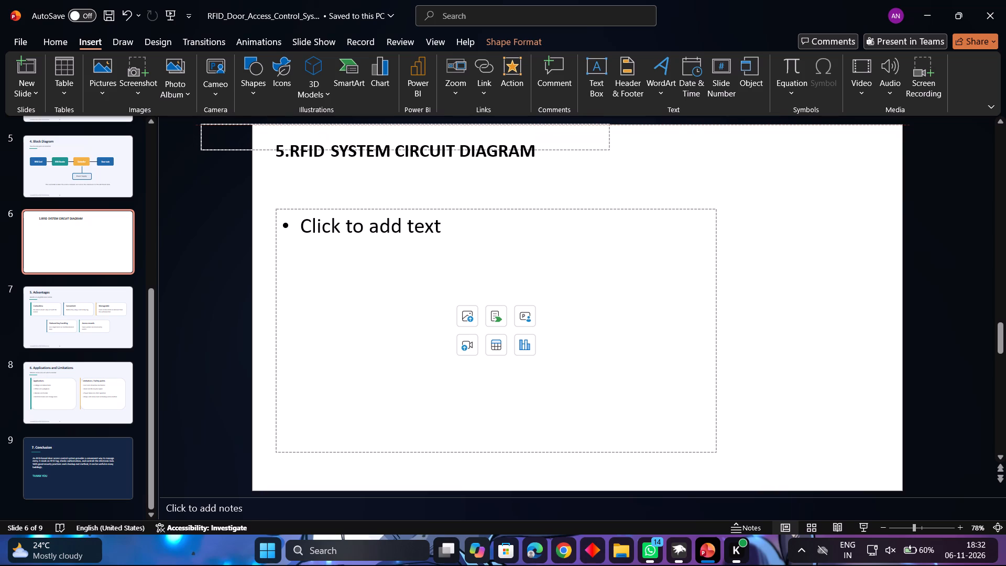
left_click_drag(254, 141, 249, 136)
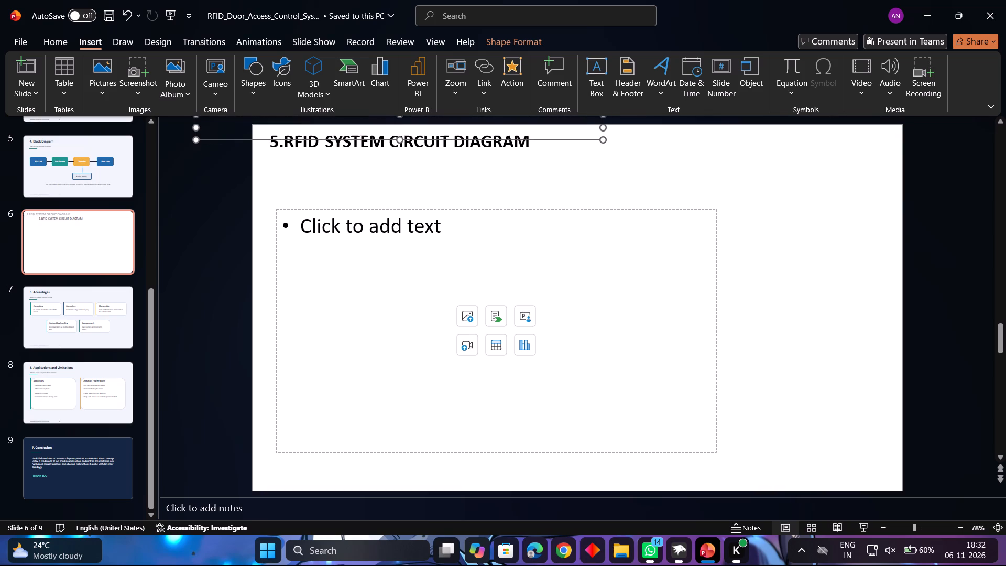
left_click_drag(249, 136, 248, 141)
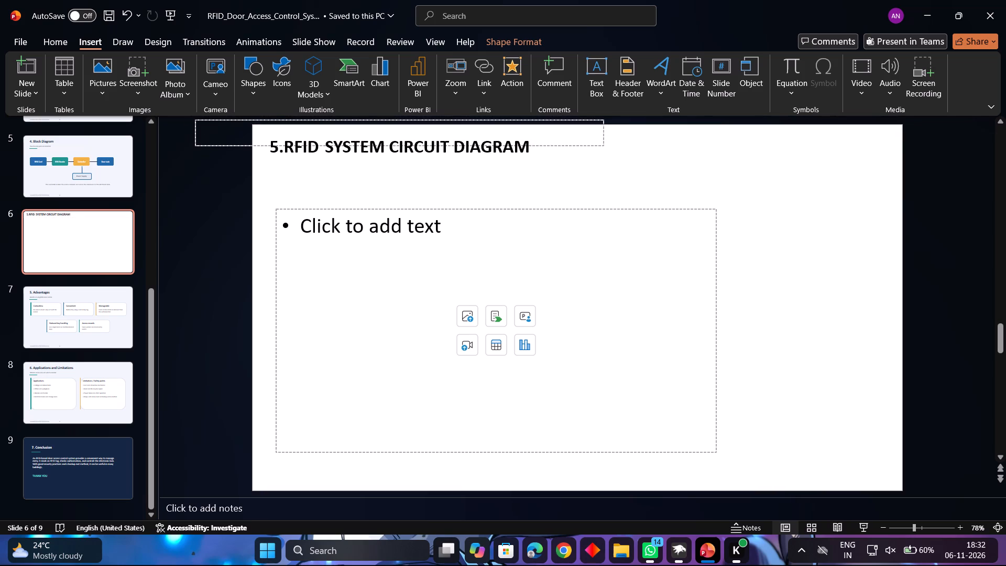
left_click_drag(248, 141, 253, 141)
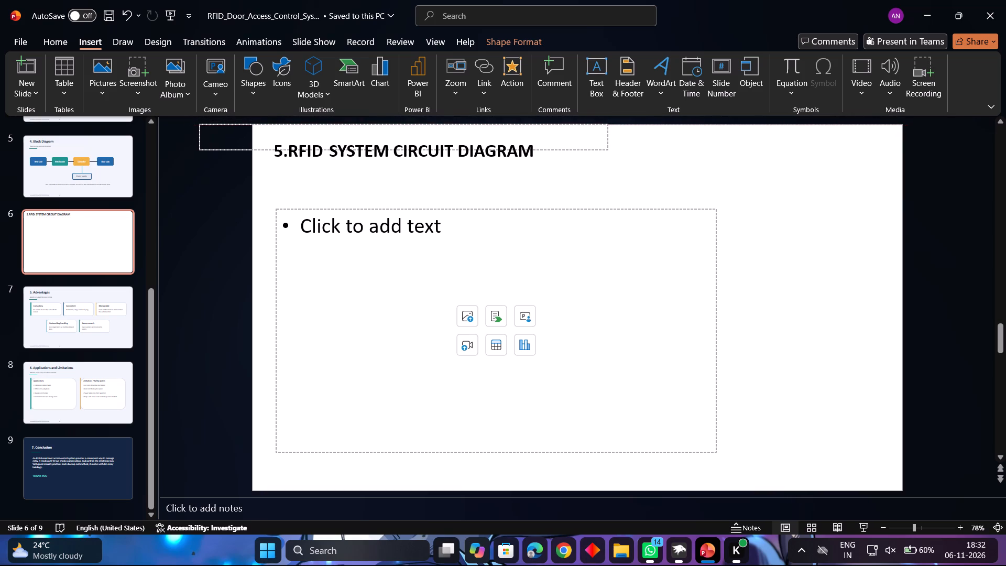
left_click_drag(253, 141, 253, 141)
left_click(464, 189)
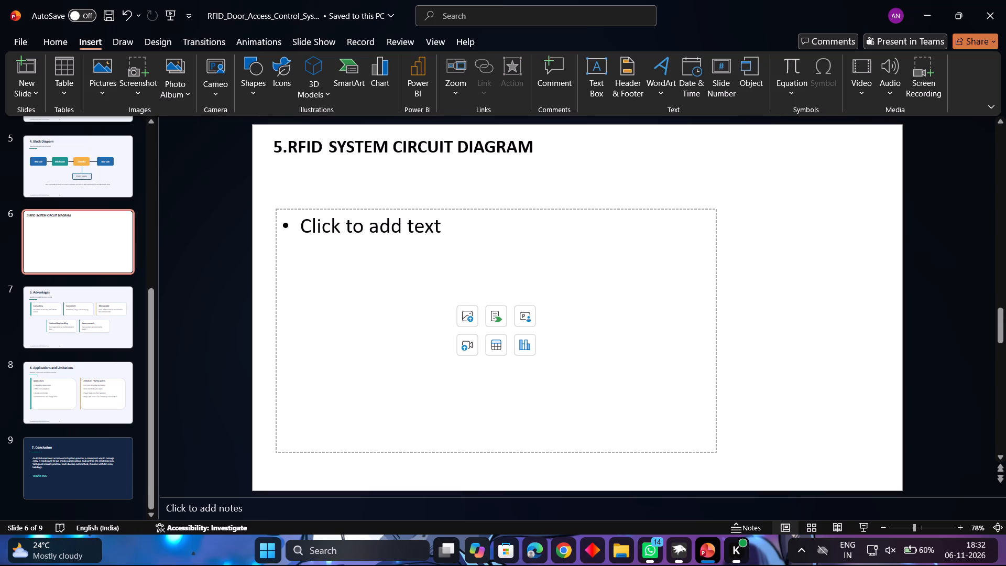
Check the Block Diagram slide's heading layout and start a new line beneath slide 6's title text.
left_click(458, 221)
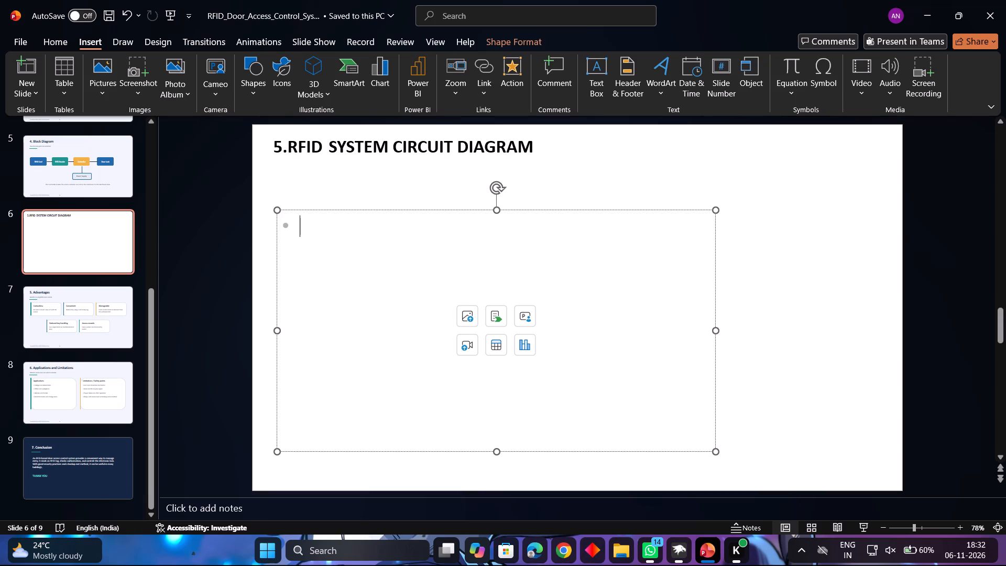
left_click(105, 188)
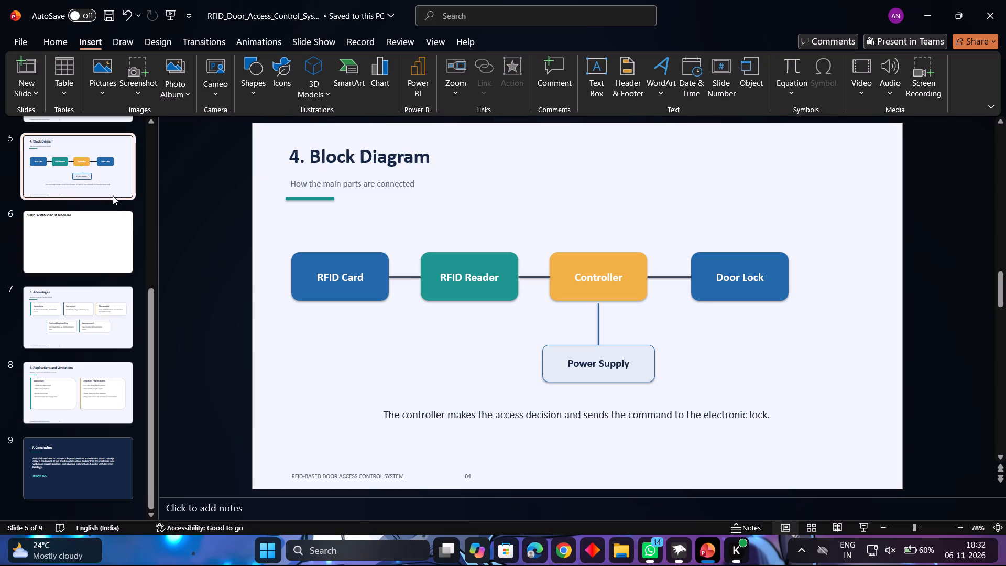
left_click(119, 260)
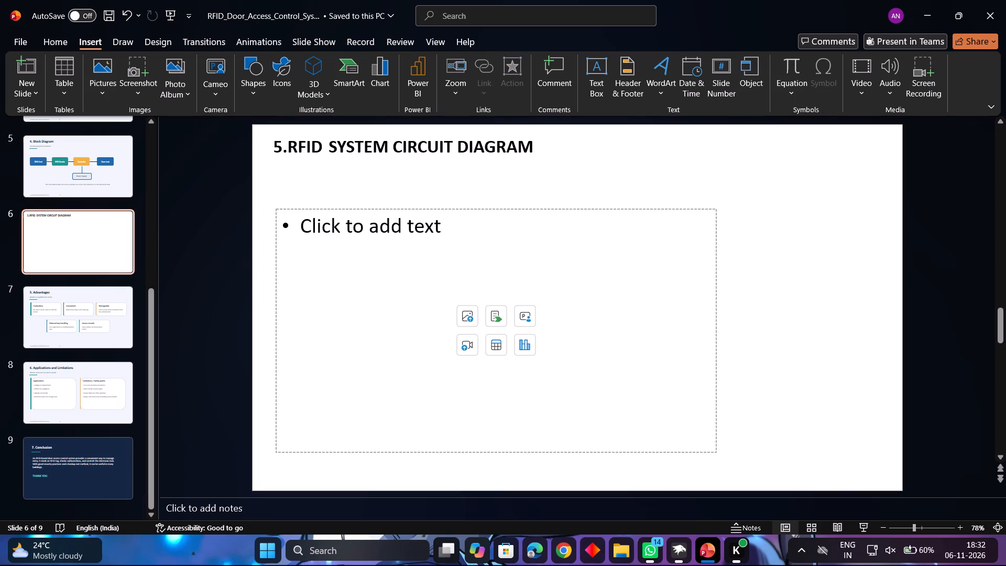
left_click(292, 159)
left_click(292, 165)
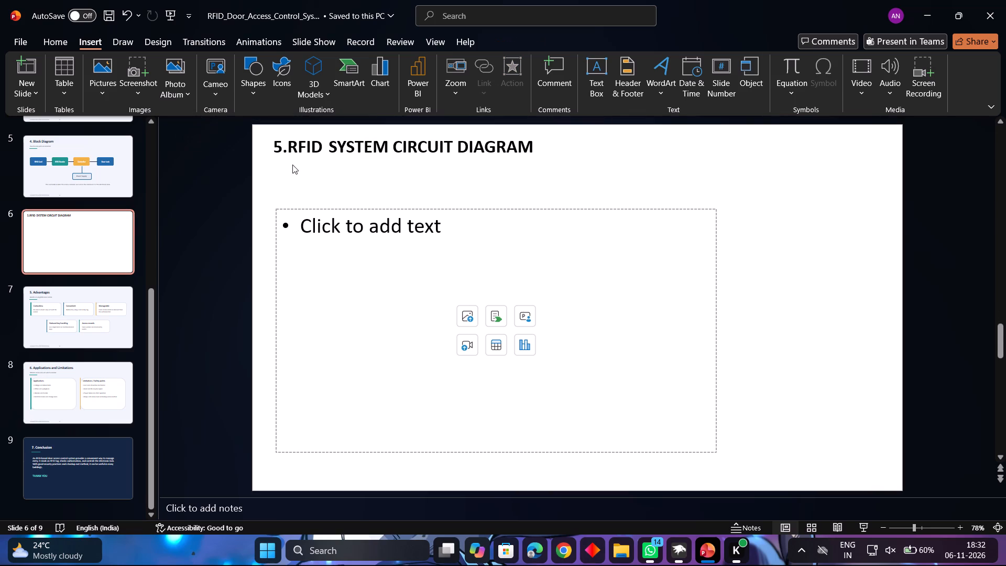
left_click(538, 148)
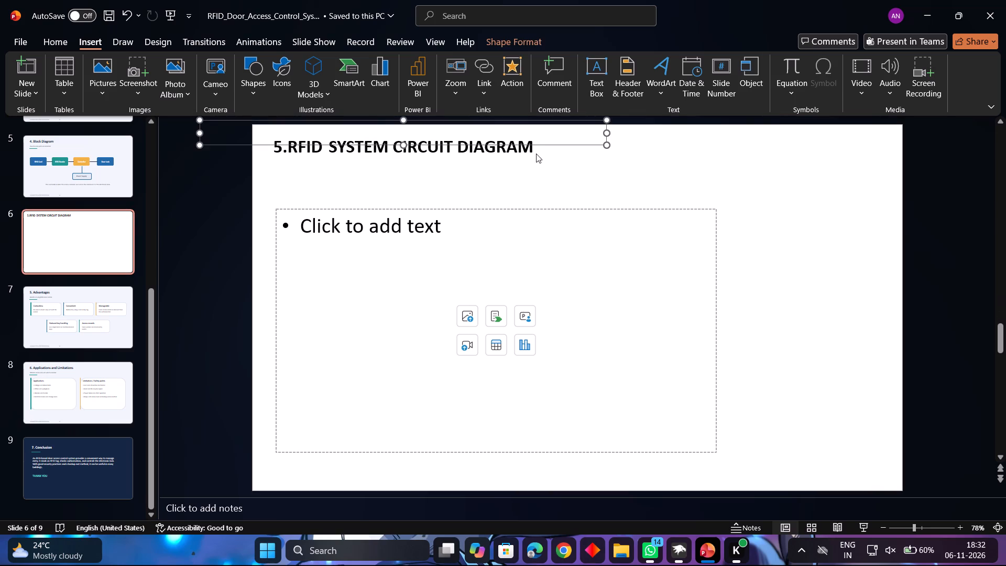
left_click(536, 129)
left_click(536, 132)
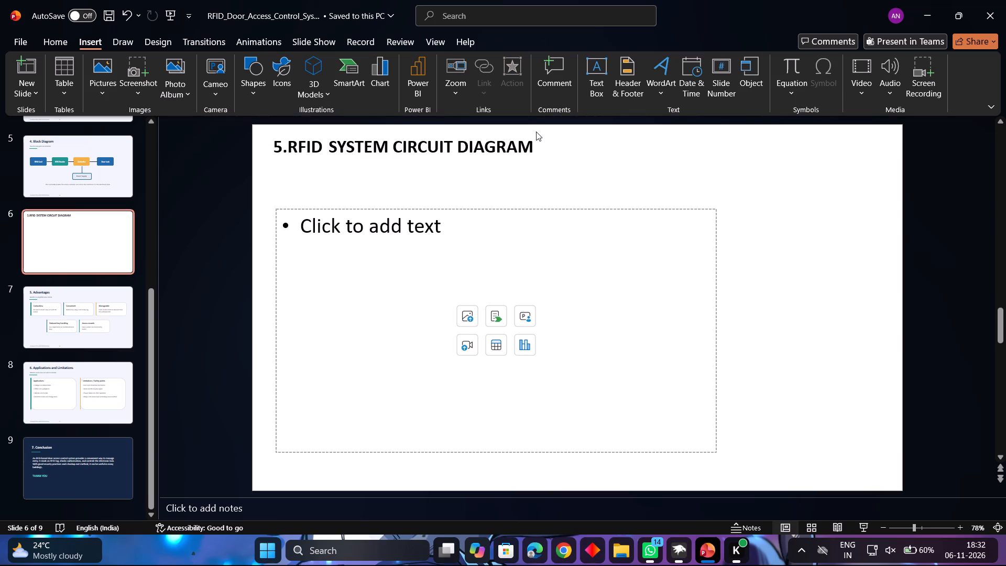
left_click(536, 132)
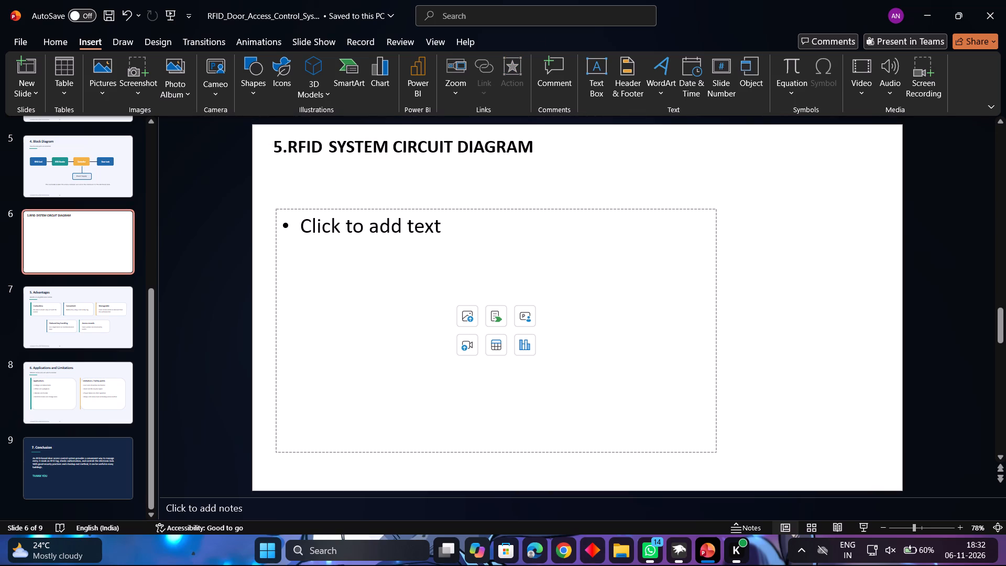
left_click(532, 147)
key("Return")
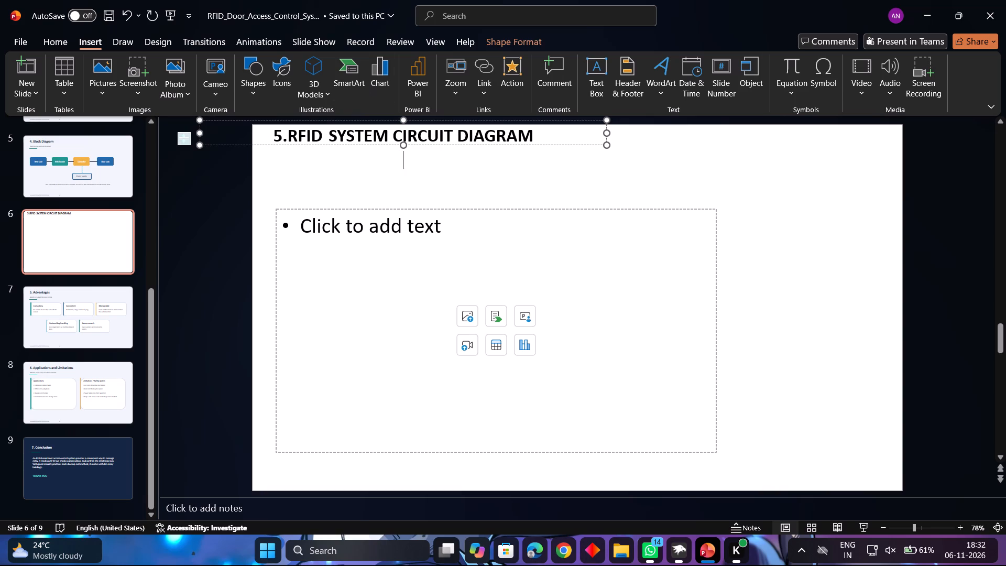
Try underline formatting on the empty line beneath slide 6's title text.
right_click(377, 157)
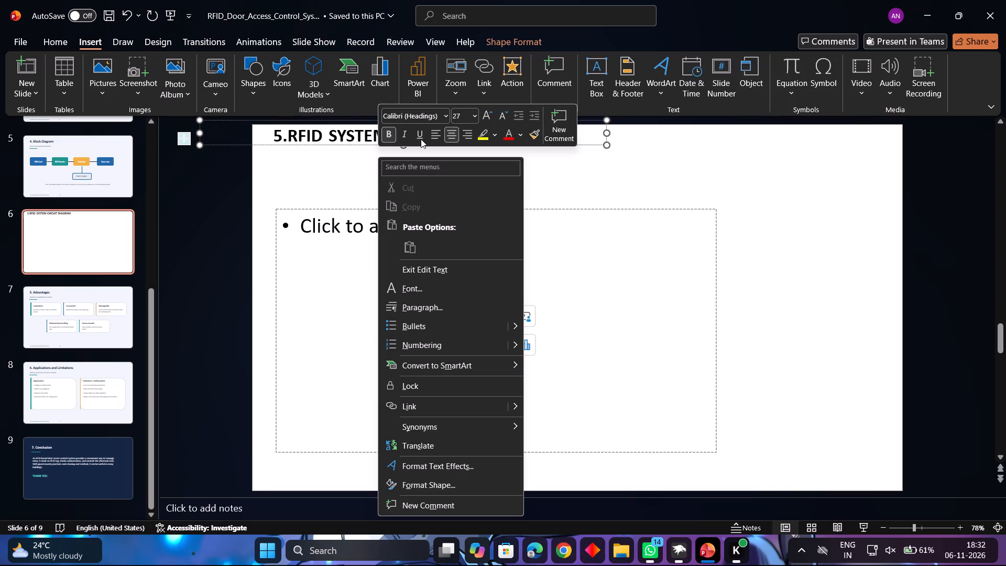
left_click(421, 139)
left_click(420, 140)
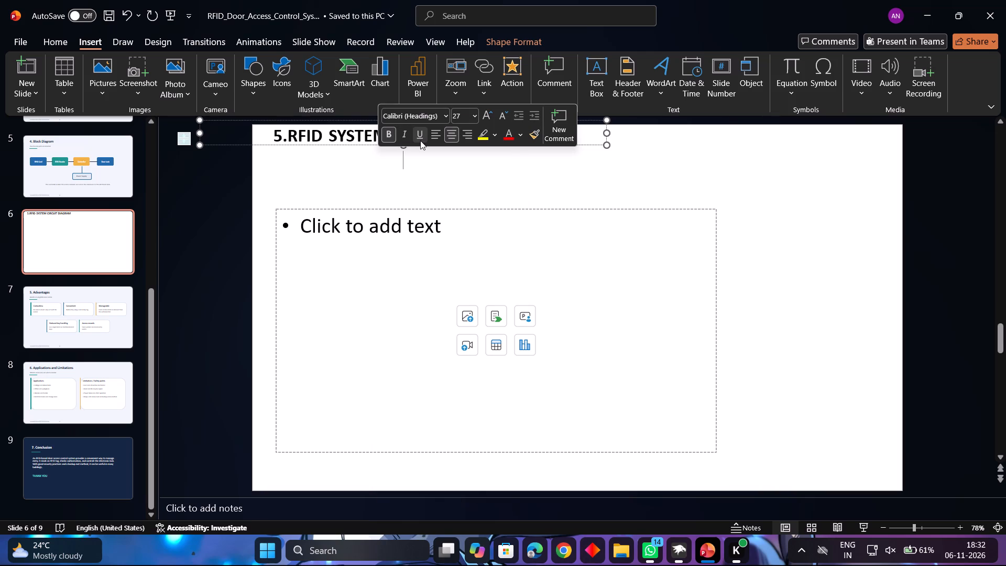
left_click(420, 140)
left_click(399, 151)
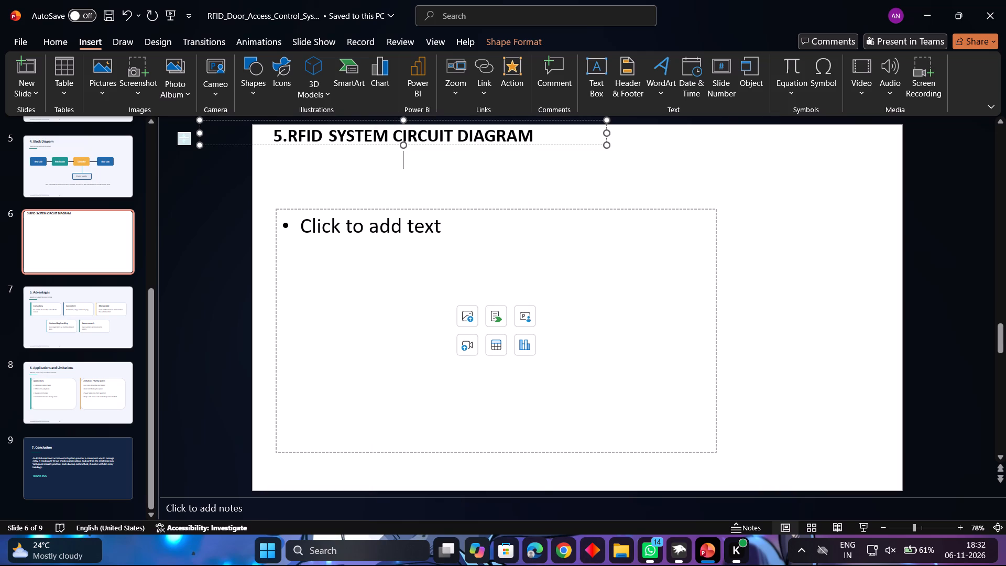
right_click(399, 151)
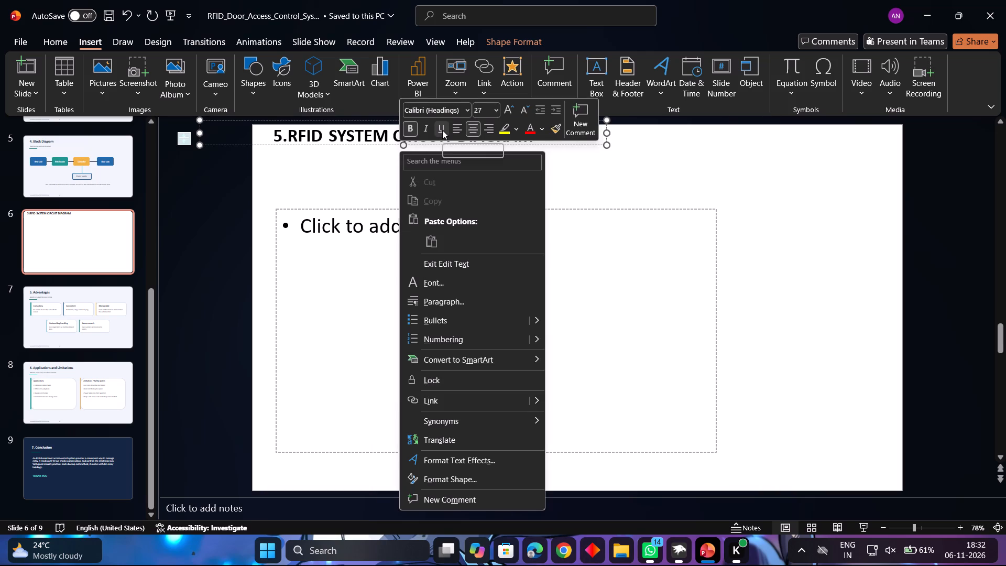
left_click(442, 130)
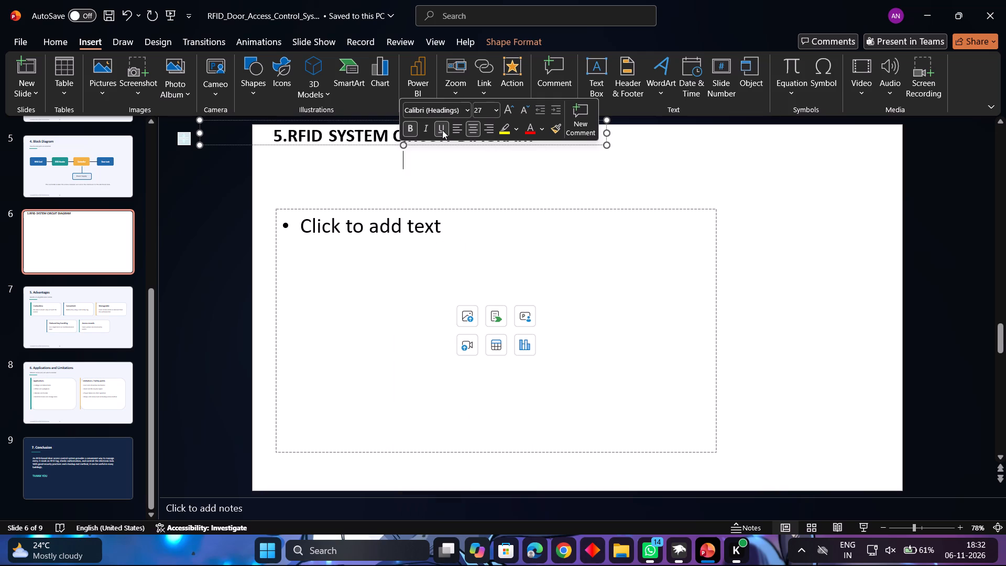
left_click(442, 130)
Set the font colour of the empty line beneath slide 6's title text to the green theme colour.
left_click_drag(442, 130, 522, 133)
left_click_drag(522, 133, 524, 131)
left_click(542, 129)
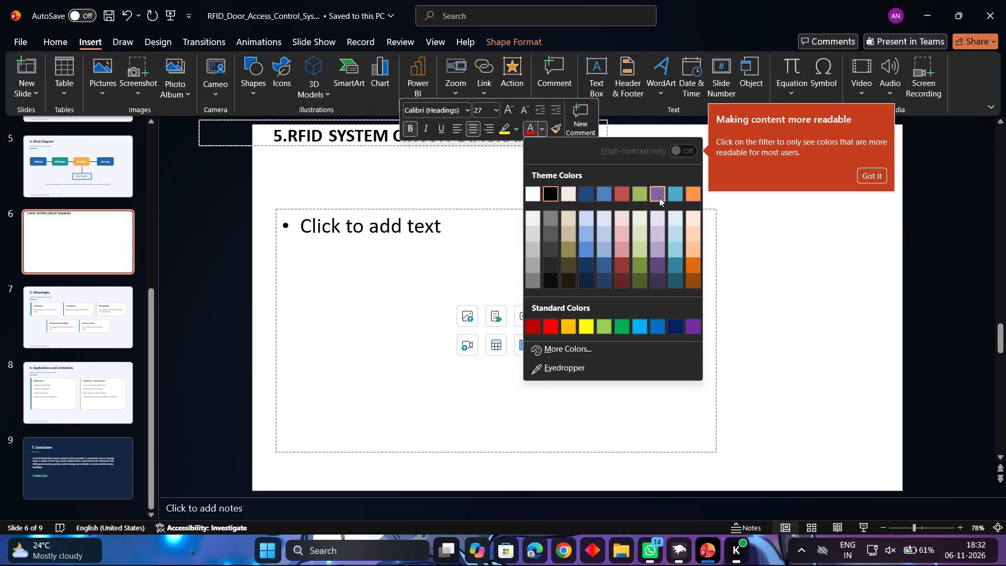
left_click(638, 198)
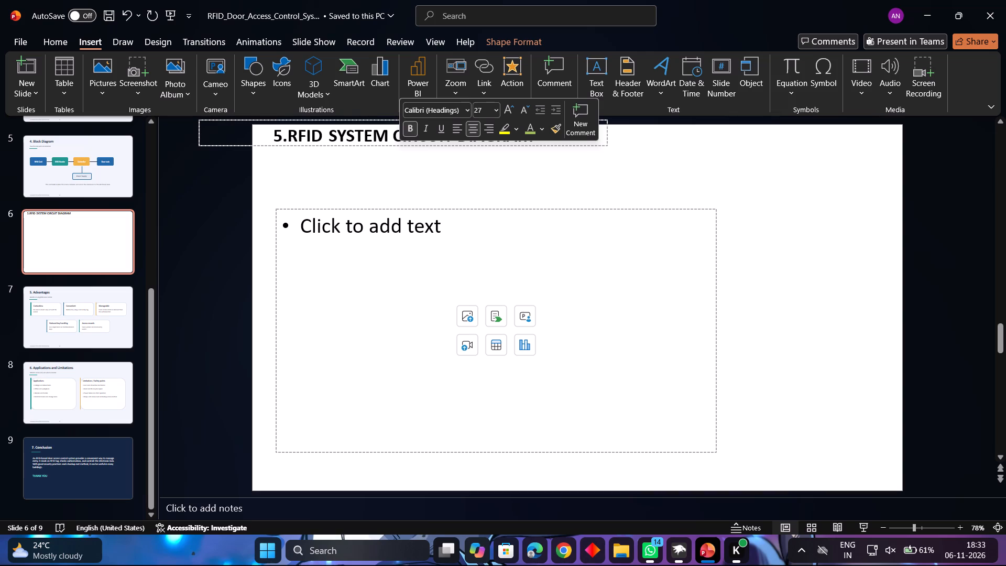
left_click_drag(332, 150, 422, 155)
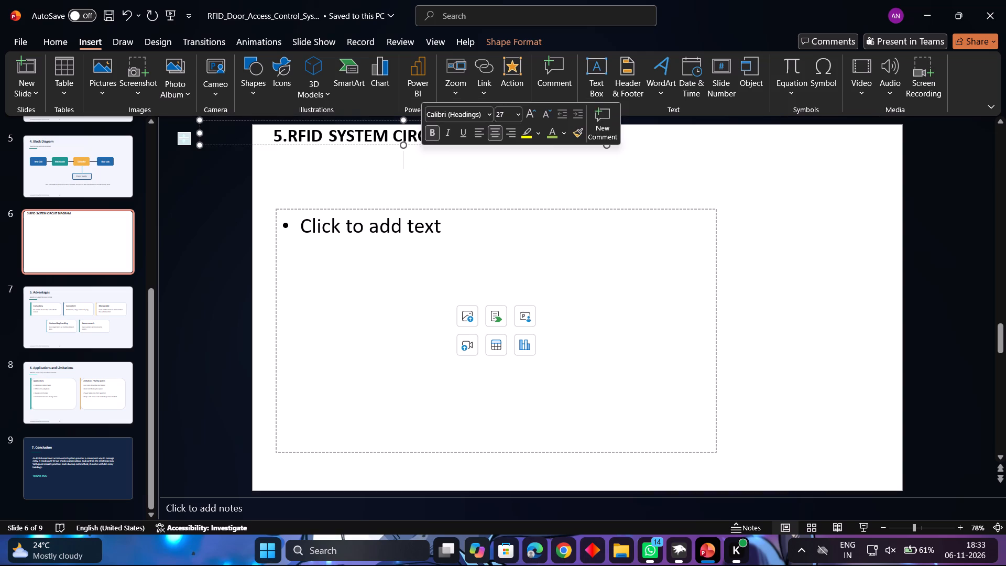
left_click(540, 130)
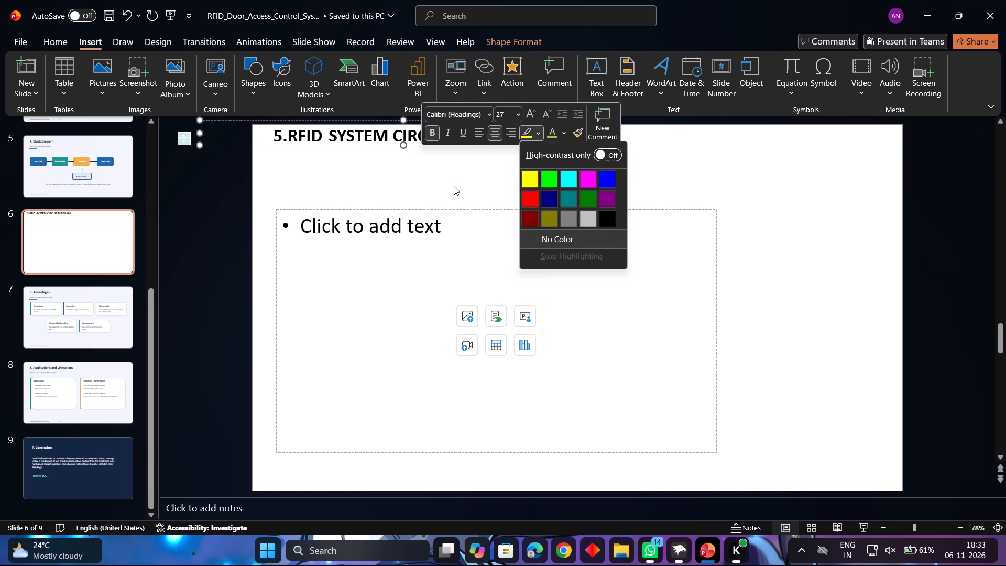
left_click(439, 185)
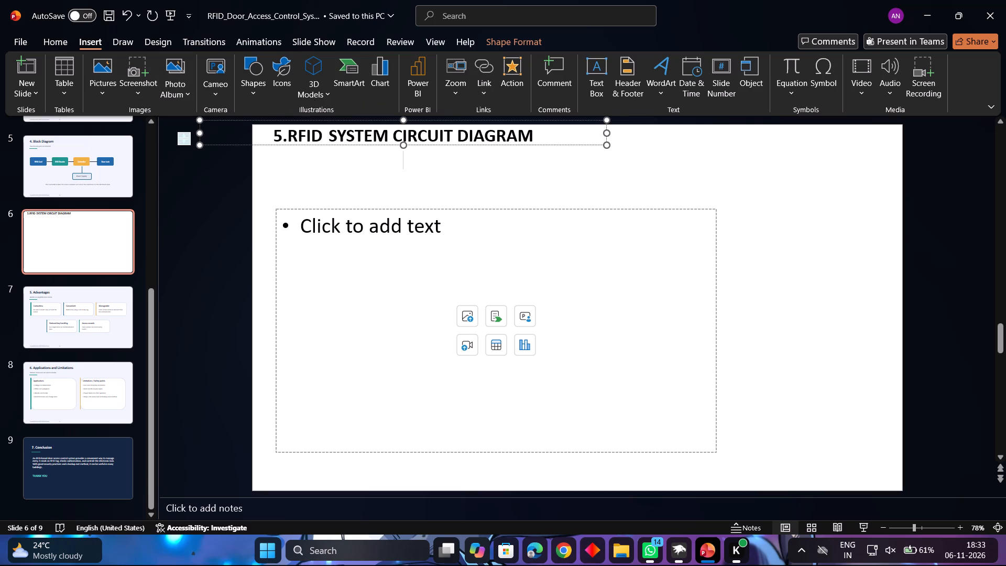
Examine the short teal accent line under the Block Diagram slide's heading and the options available for it.
left_click(119, 154)
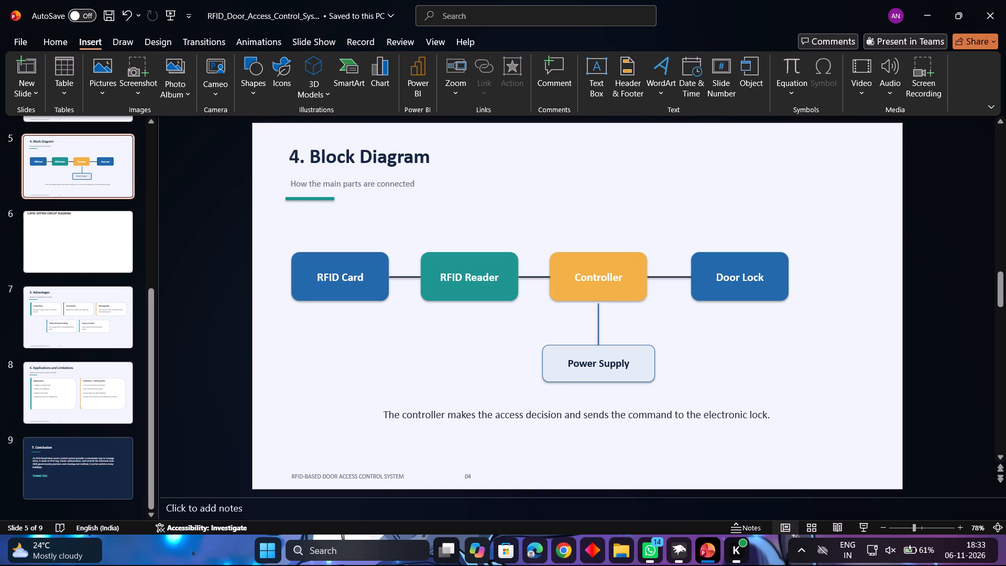
left_click(301, 198)
left_click(301, 199)
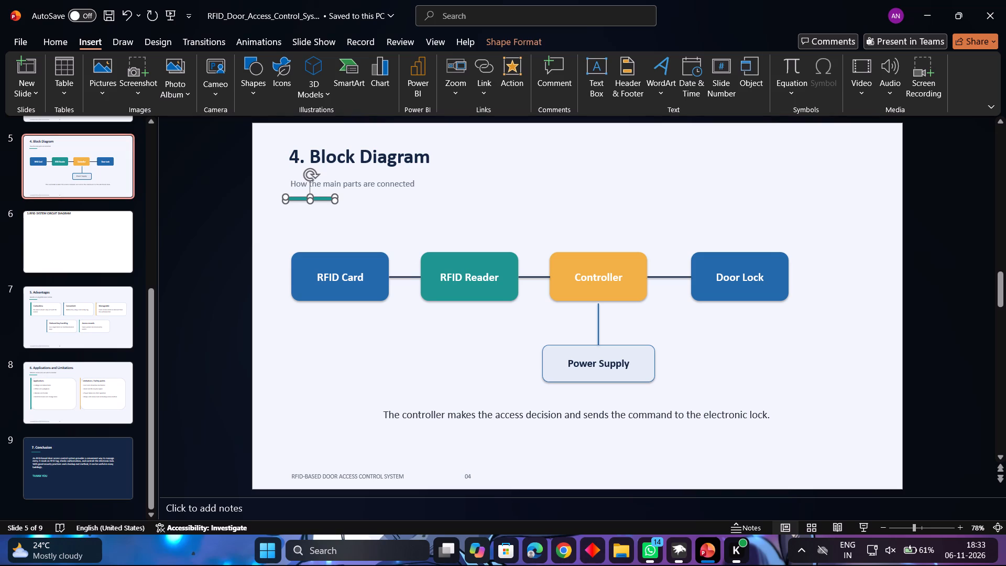
right_click(301, 199)
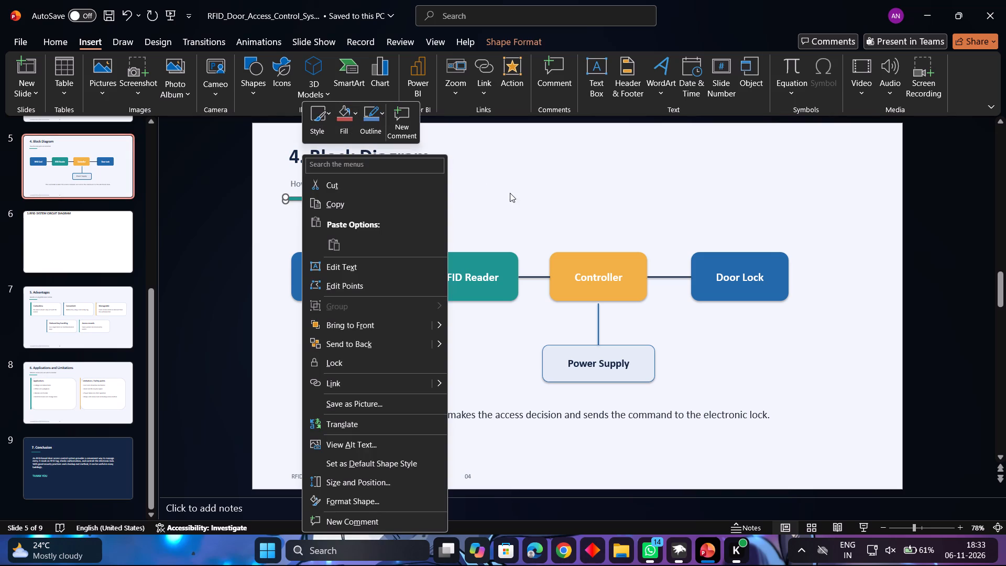
left_click(111, 227)
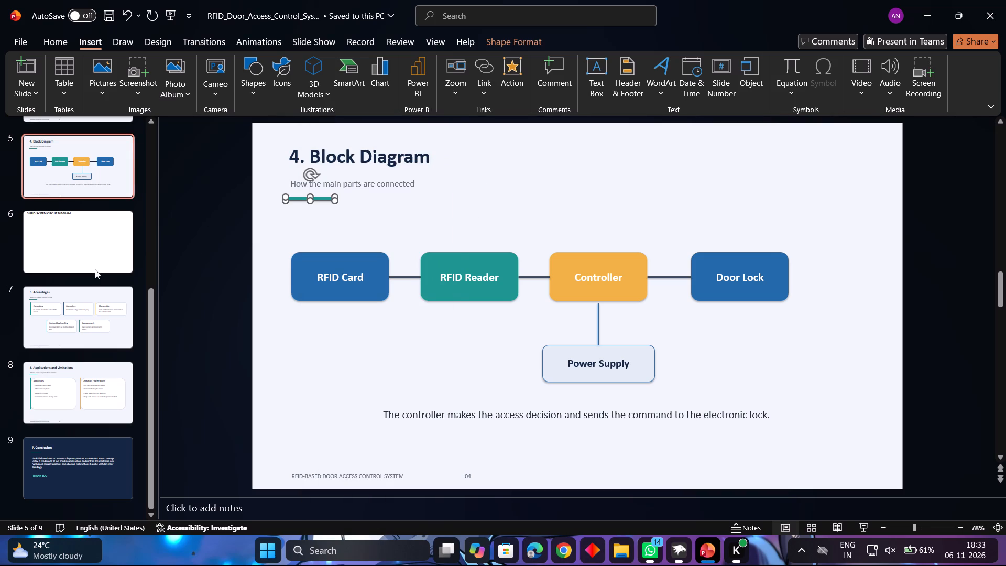
Remove the empty line beneath the title text on slide 6.
left_click(95, 269)
left_click(308, 157)
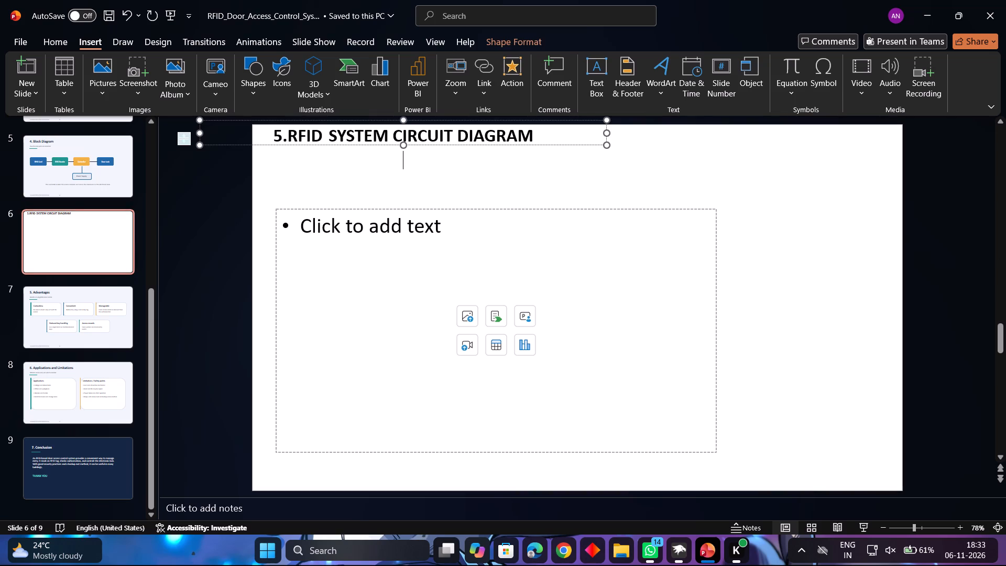
left_click(471, 166)
key("BackSpace")
left_click(898, 176)
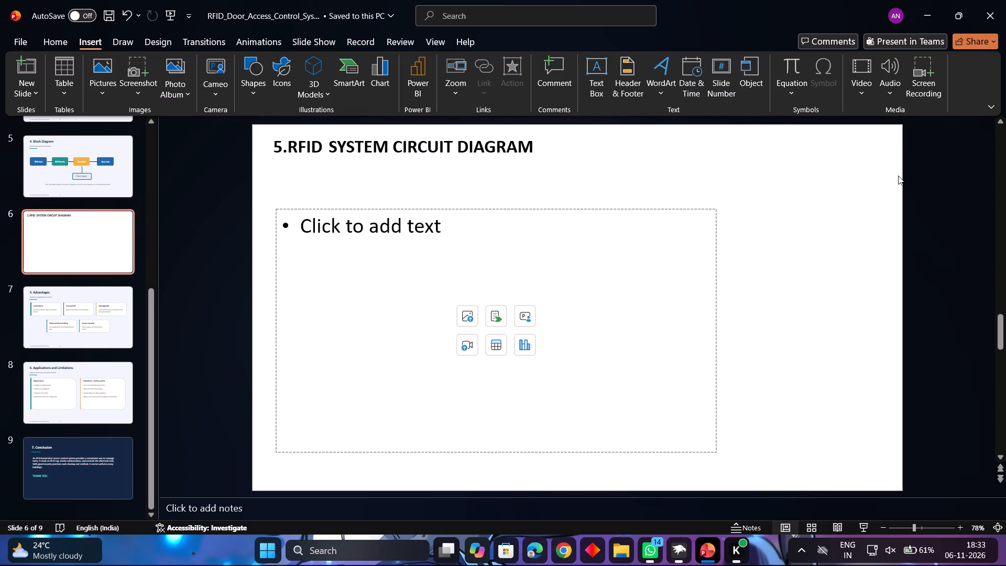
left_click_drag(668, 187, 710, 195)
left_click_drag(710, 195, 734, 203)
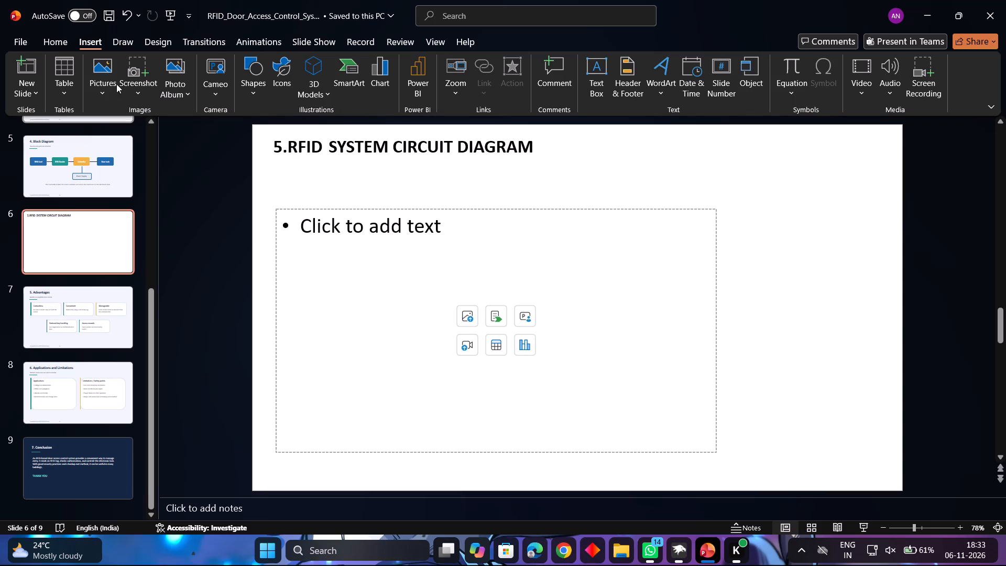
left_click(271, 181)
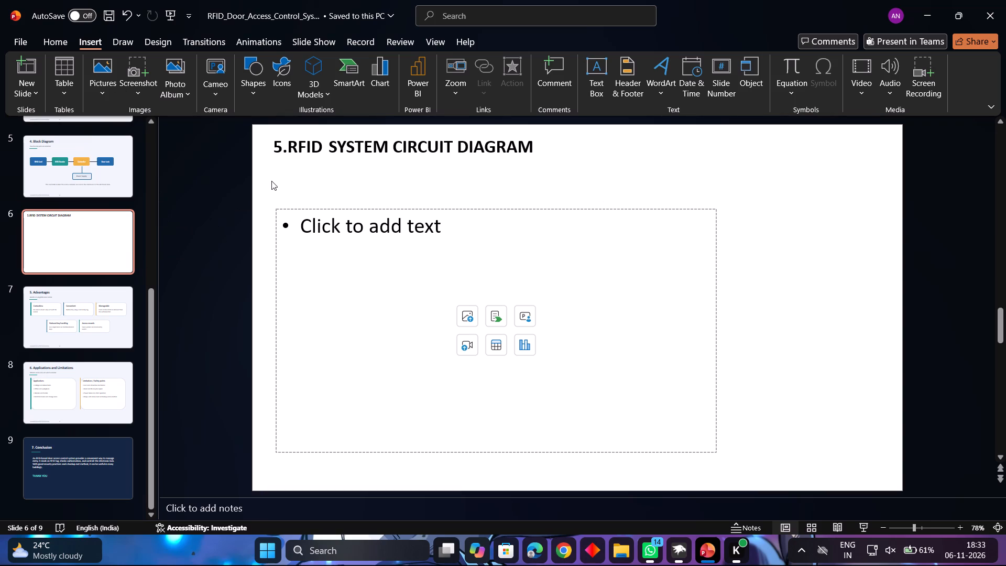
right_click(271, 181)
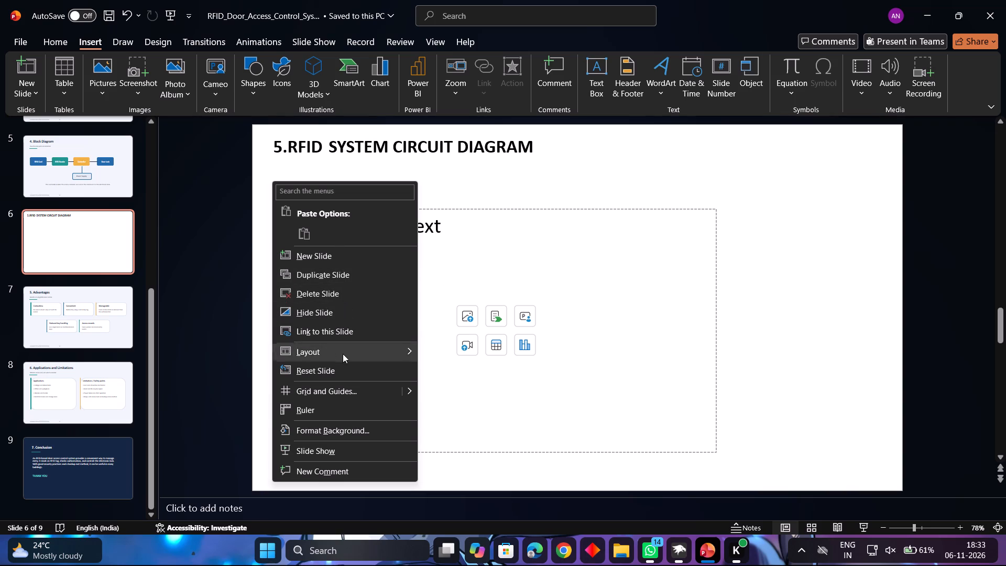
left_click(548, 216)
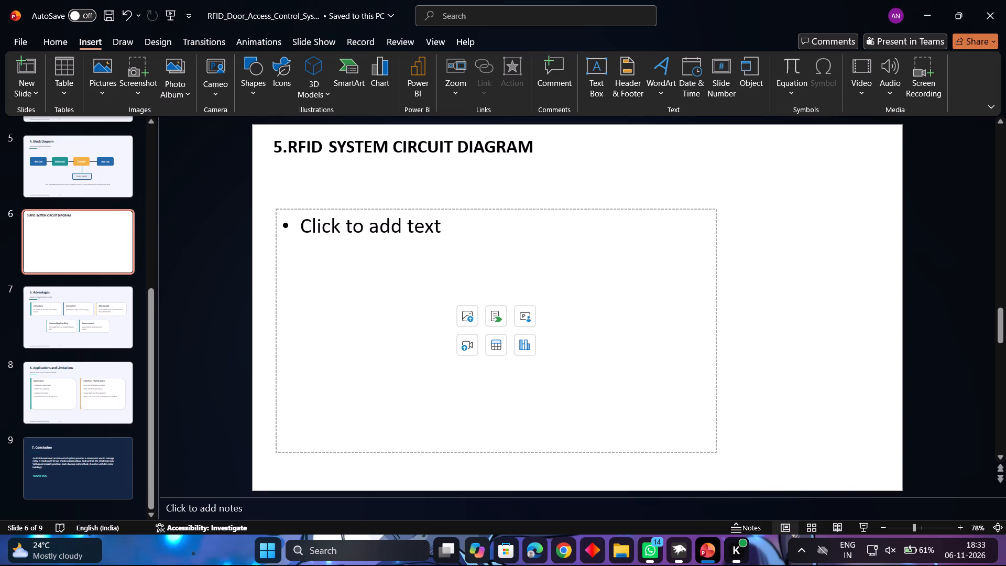
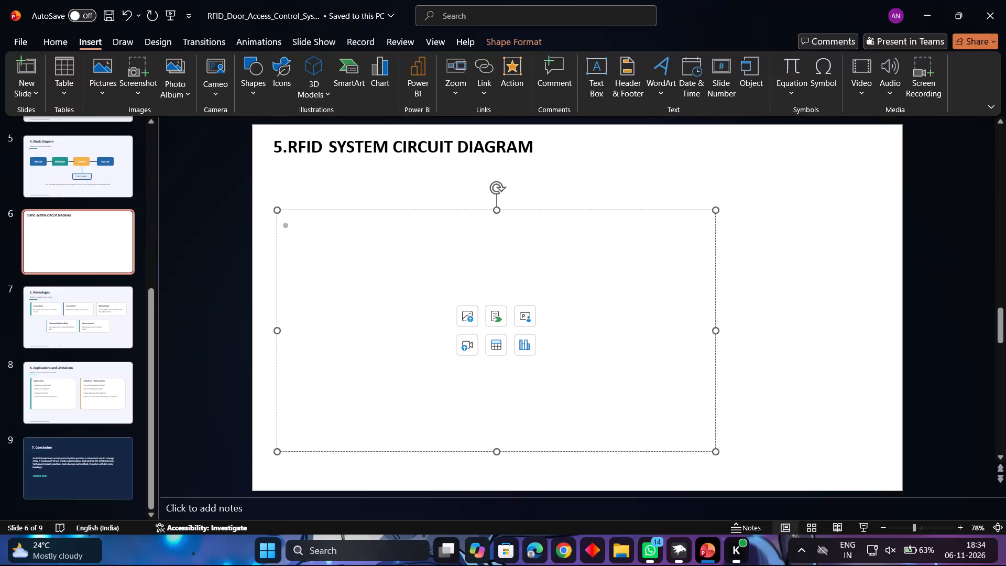
Paste the RFID system circuit diagram picture into slide 6's empty content placeholder and move it up closer to the heading.
key("ctrl+v")
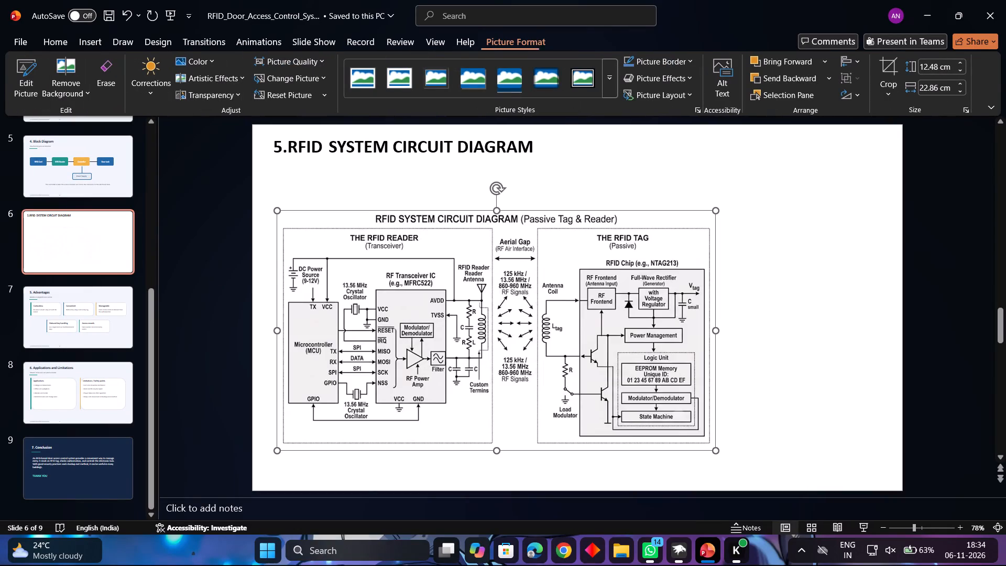
left_click_drag(645, 211, 647, 178)
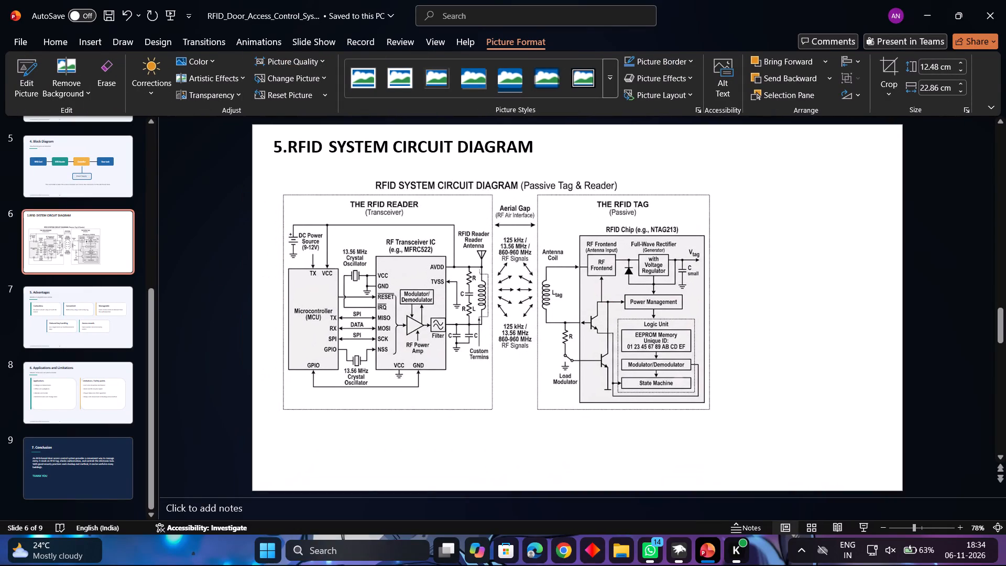
left_click_drag(647, 178, 649, 180)
left_click(728, 209)
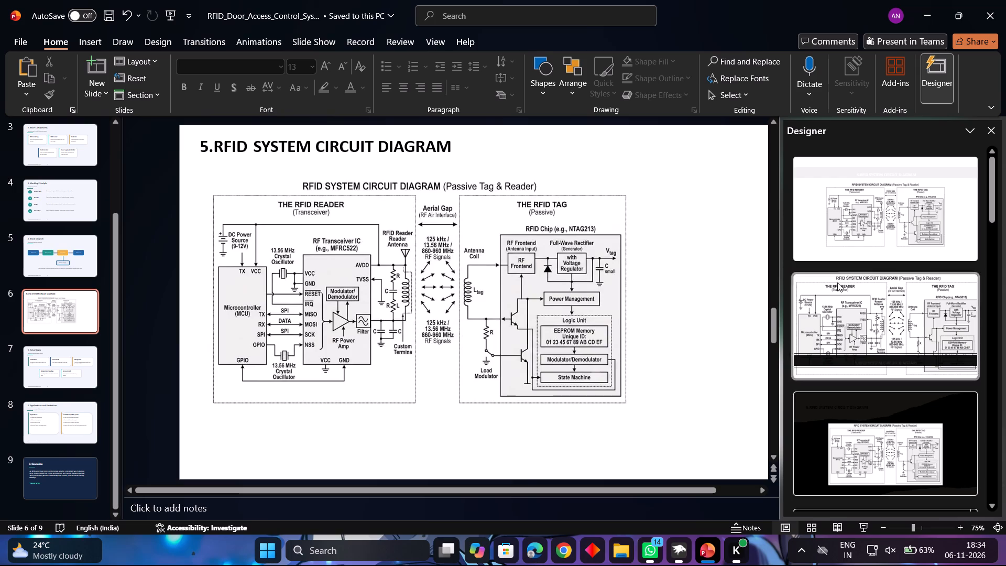
Apply the Designer layout with a pale grey title band above the centred circuit diagram to slide 6.
left_click(832, 225)
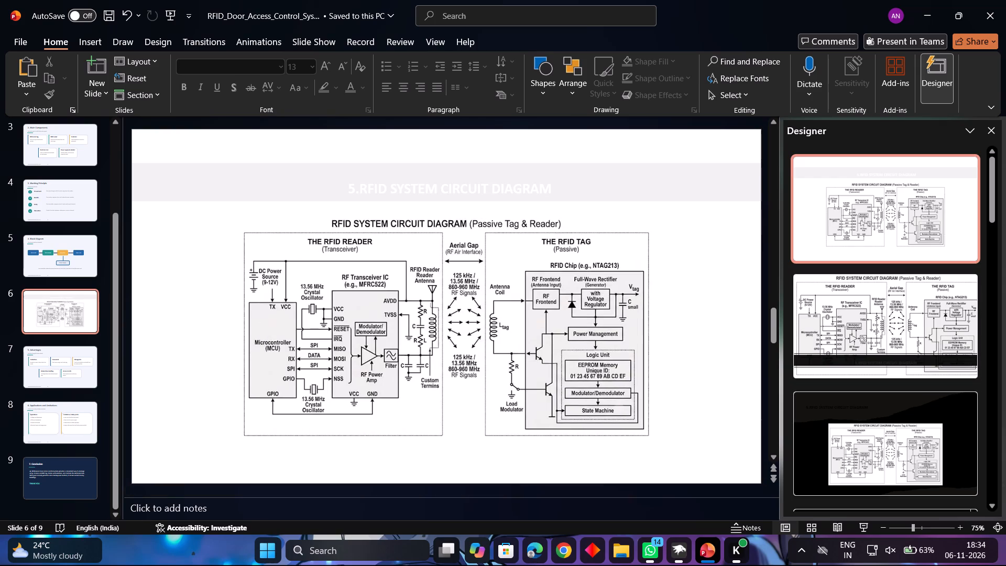
Reposition the white heading text on slide 6 within the pale grey band above the circuit diagram.
left_click_drag(614, 197, 578, 185)
left_click_drag(578, 185, 570, 174)
left_click_drag(567, 198, 568, 181)
left_click_drag(528, 166, 528, 167)
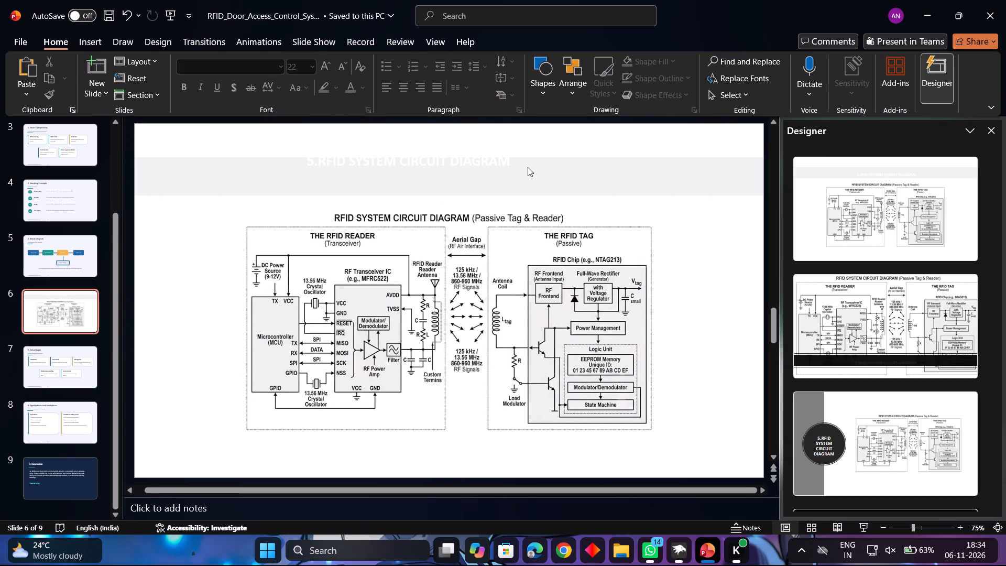
left_click_drag(528, 167, 530, 199)
left_click_drag(502, 170, 508, 191)
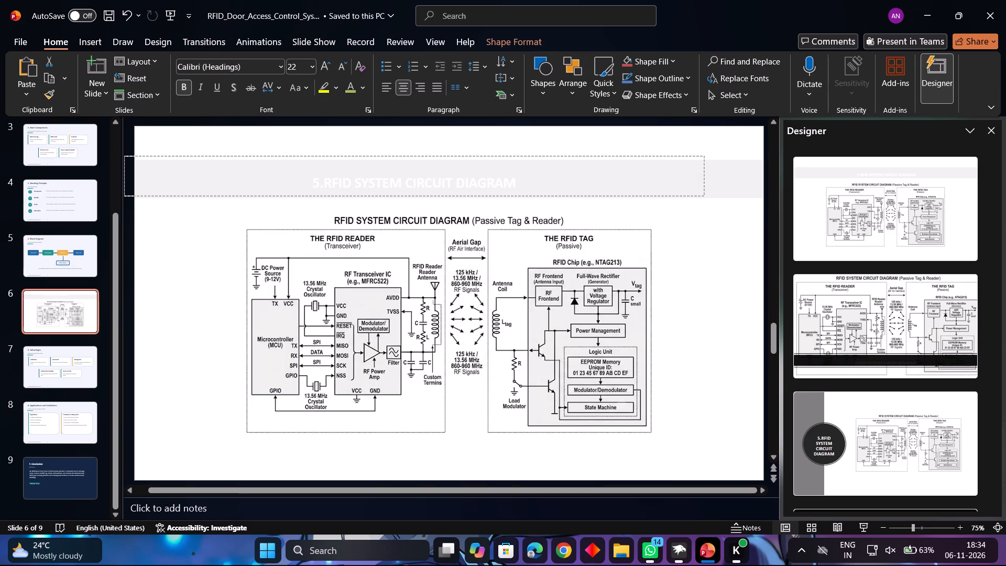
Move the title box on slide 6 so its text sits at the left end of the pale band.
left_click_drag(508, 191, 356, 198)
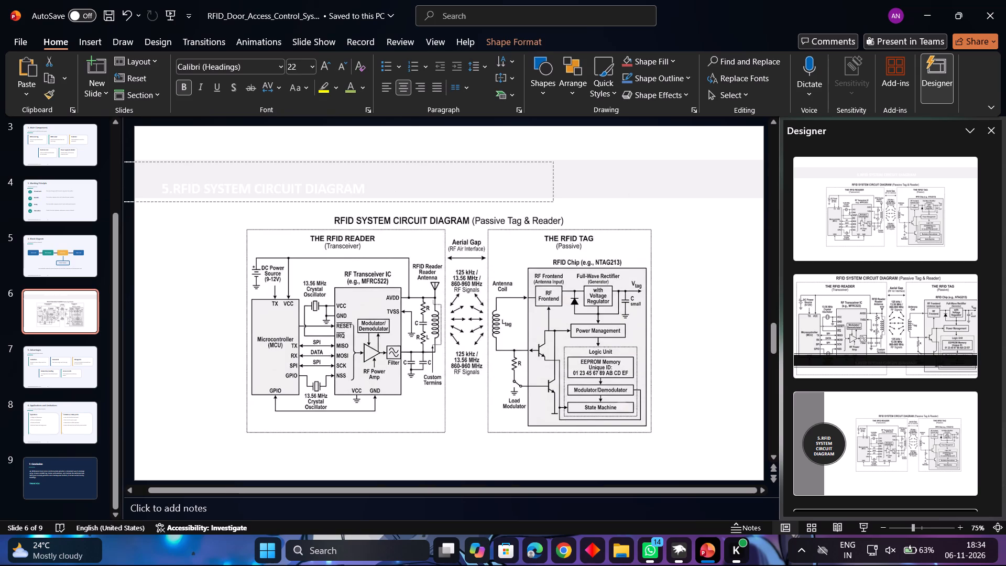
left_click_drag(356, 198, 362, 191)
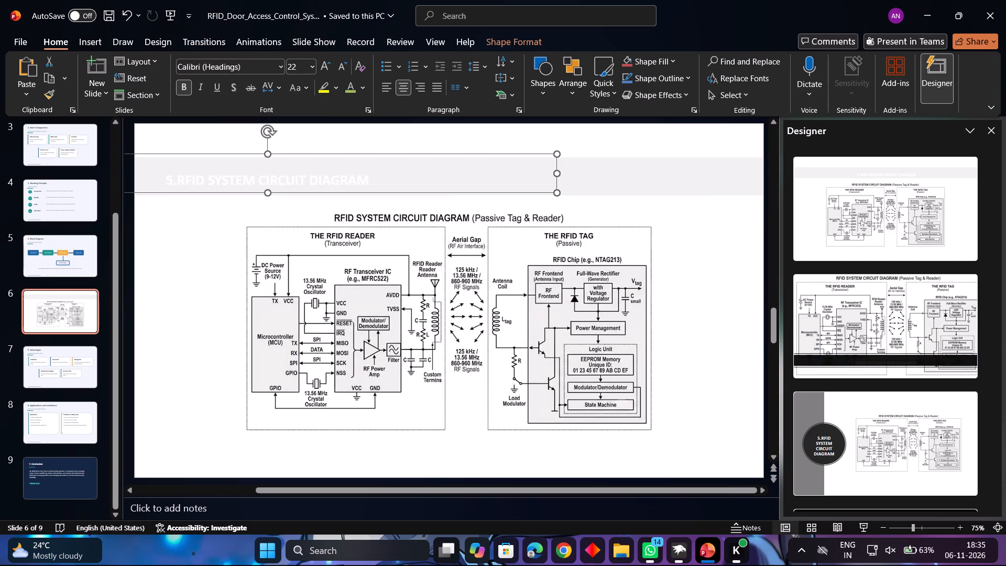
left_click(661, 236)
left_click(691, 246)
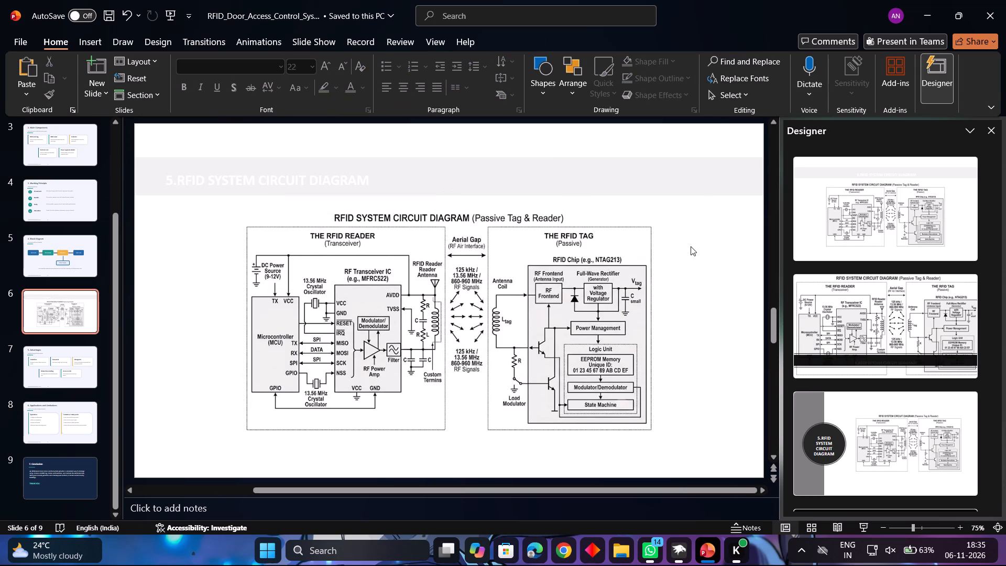
Enlarge the circuit diagram picture on slide 6 and place it just beneath the title band, towards the slide's left side.
scroll(812, 351, "down", 3)
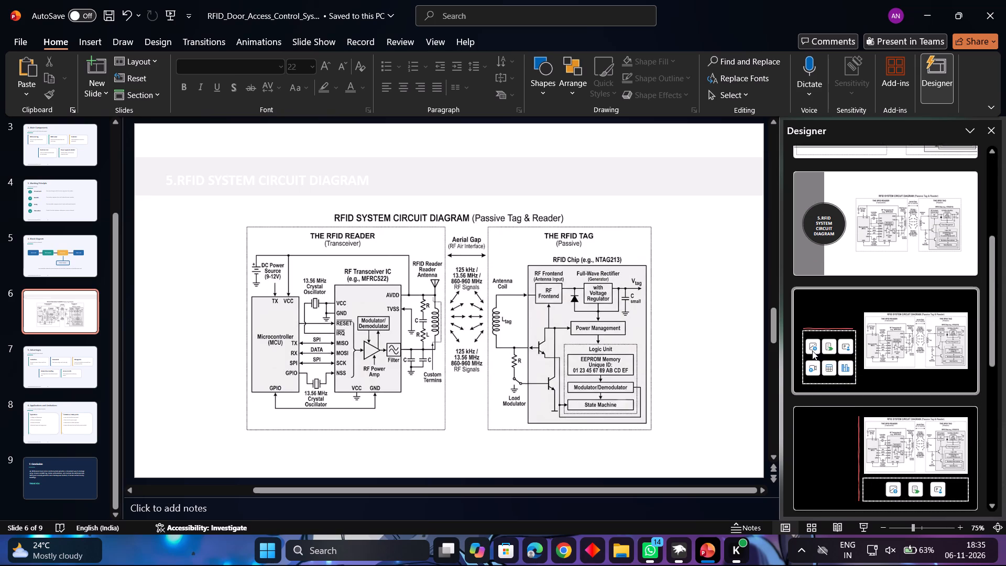
scroll(812, 351, "down", 2)
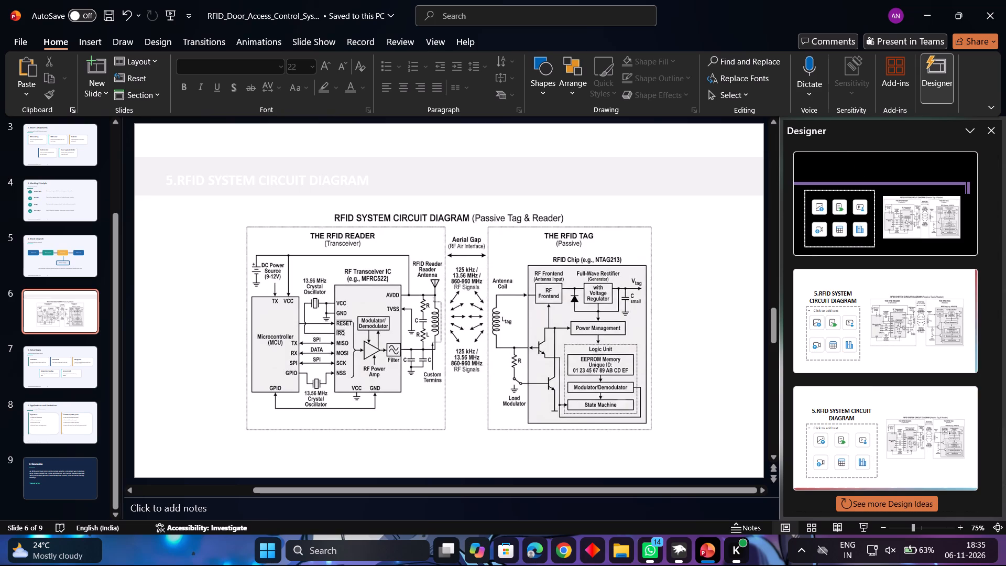
left_click(256, 247)
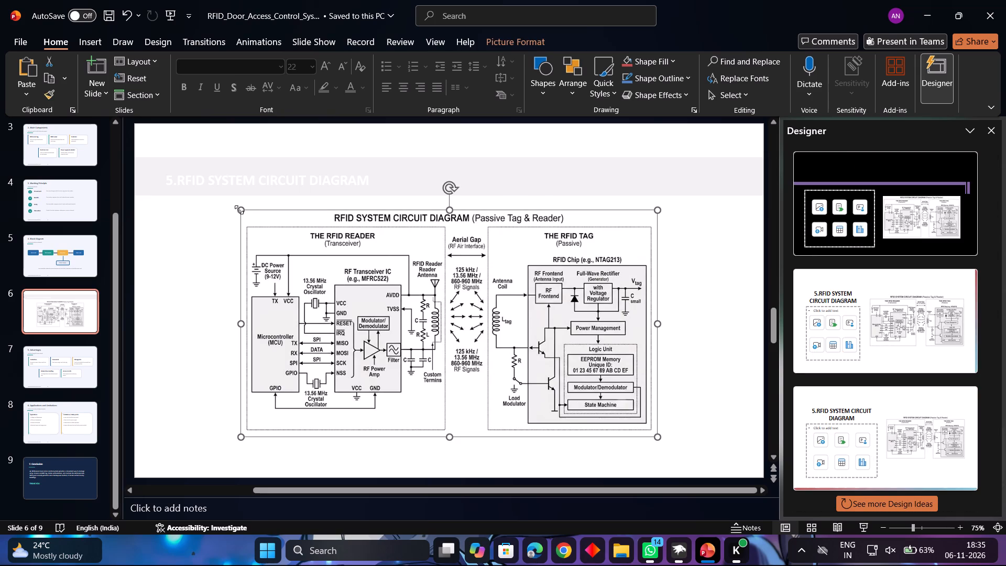
left_click_drag(239, 210, 191, 205)
left_click_drag(293, 227, 275, 327)
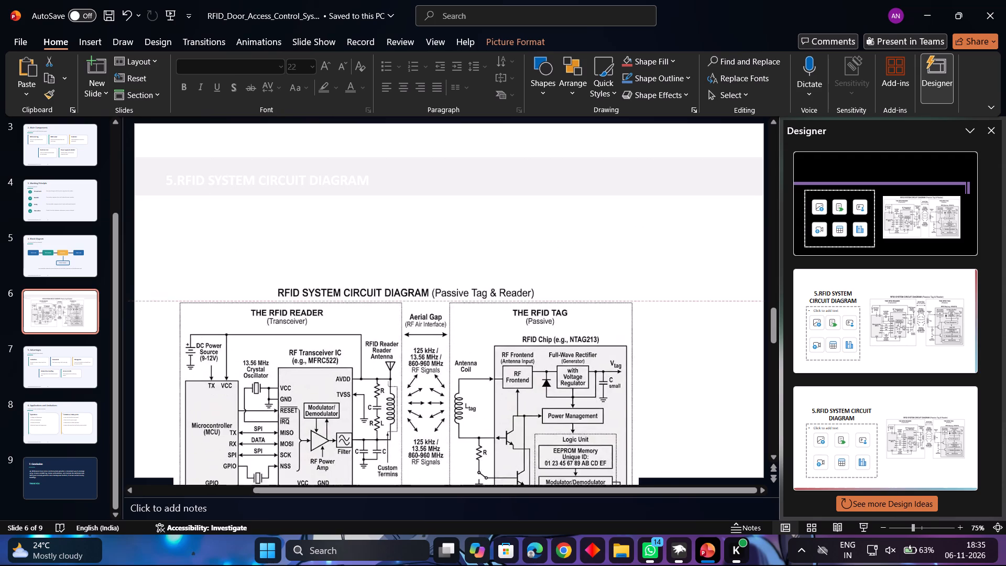
left_click_drag(275, 327, 260, 253)
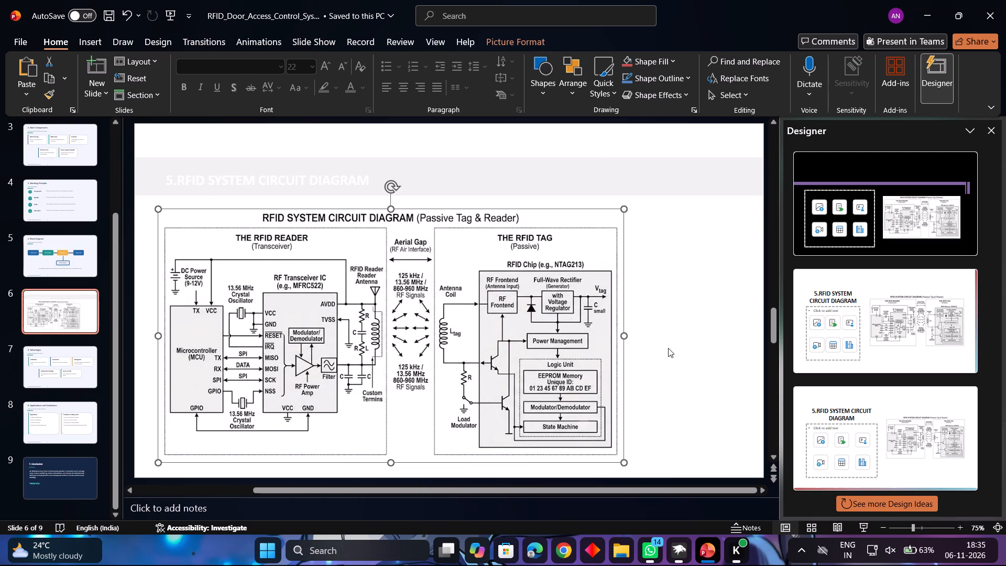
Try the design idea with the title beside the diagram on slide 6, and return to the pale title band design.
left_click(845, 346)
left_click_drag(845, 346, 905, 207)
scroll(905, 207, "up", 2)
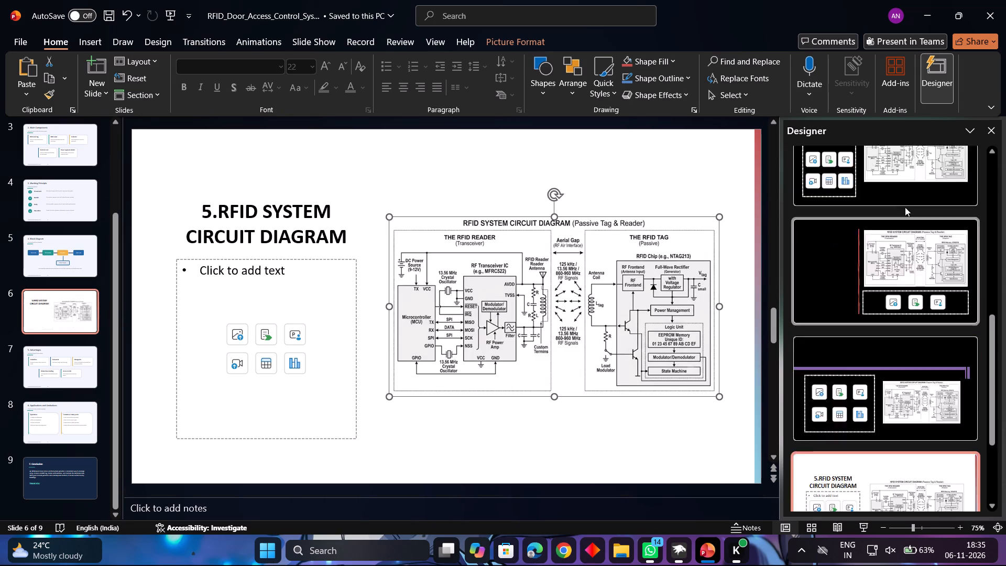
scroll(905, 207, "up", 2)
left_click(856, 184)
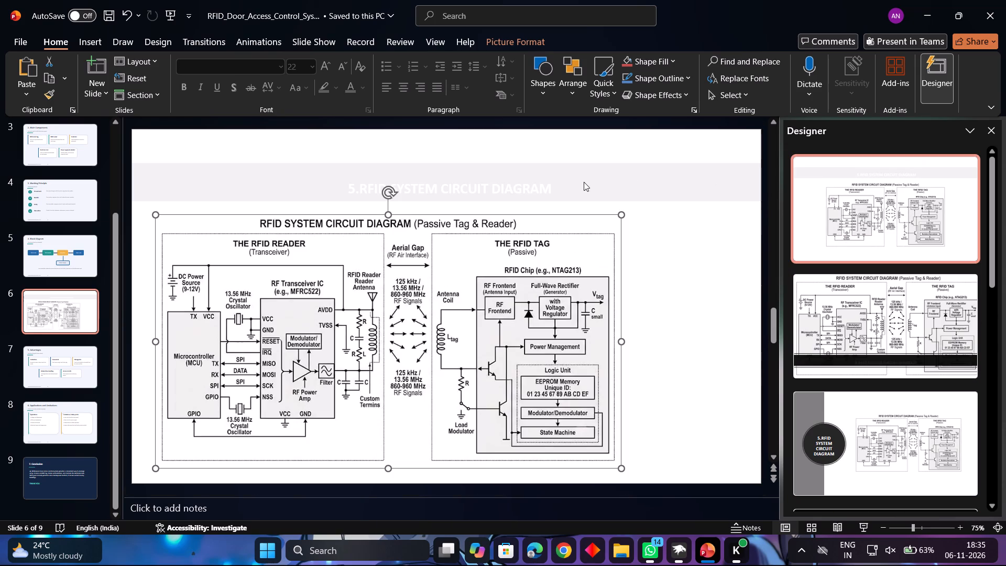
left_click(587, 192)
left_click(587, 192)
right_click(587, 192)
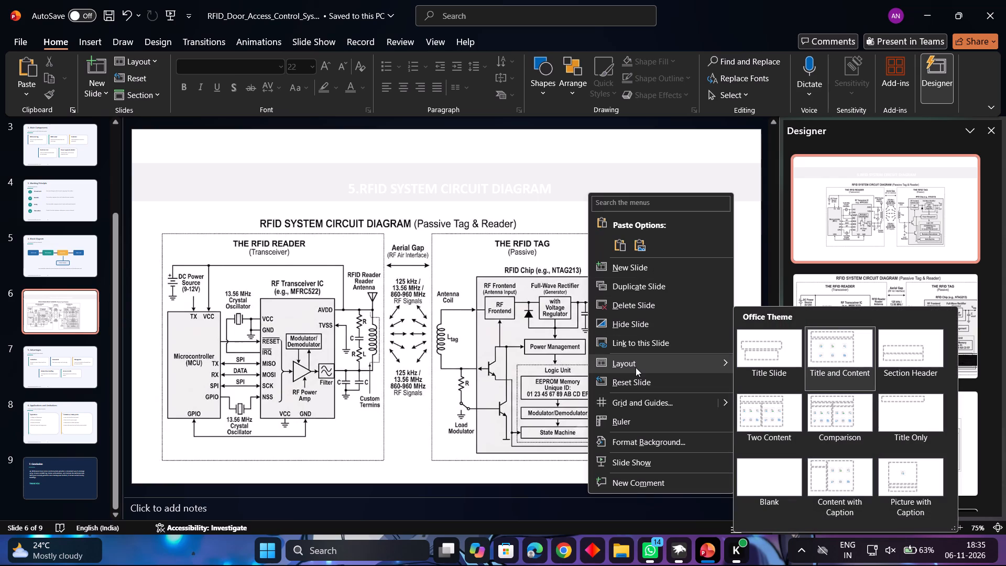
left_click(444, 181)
Set the font colour of the whole "5.RFID SYSTEM CIRCUIT DIAGRAM" title to the black theme colour.
left_click_drag(432, 182, 662, 211)
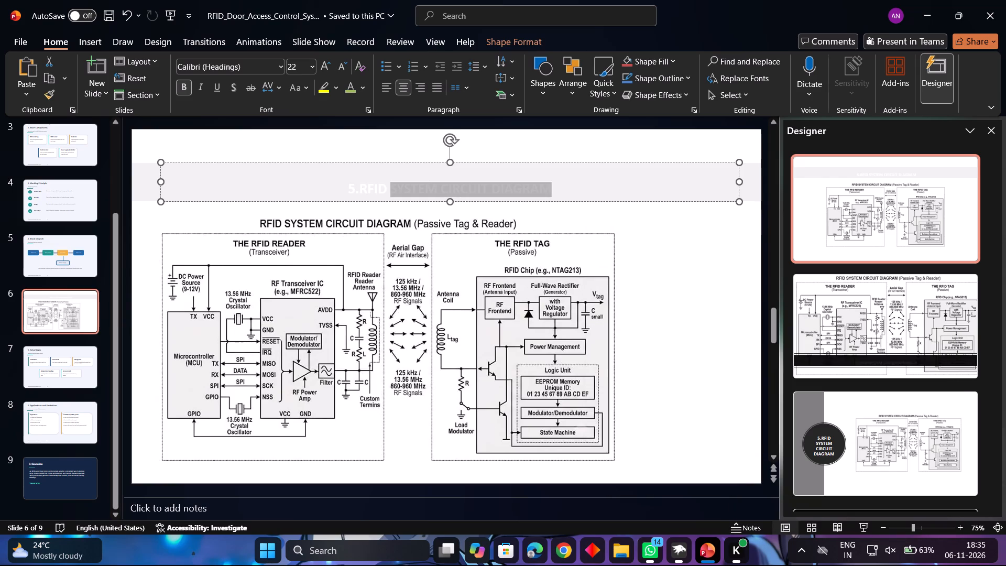
left_click_drag(662, 211, 331, 219)
left_click(331, 219)
left_click(338, 189)
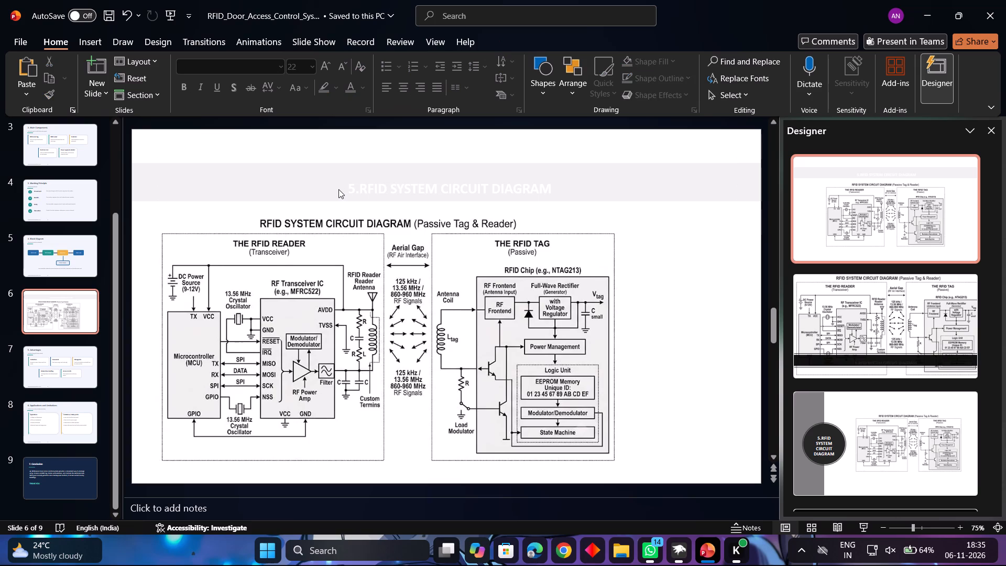
left_click(345, 189)
left_click(345, 189)
double_click(352, 189)
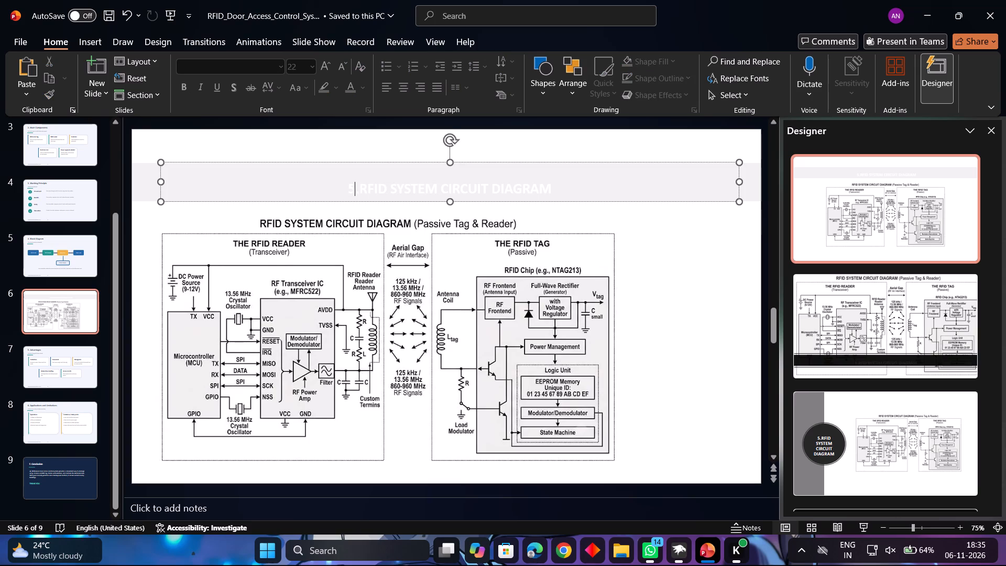
left_click(347, 189)
left_click_drag(347, 189, 445, 198)
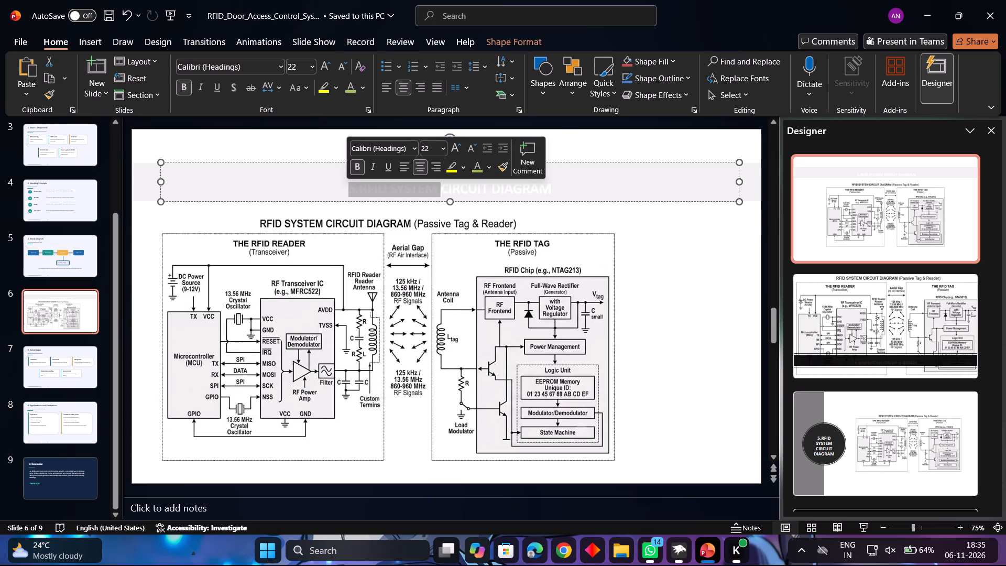
left_click_drag(445, 198, 565, 196)
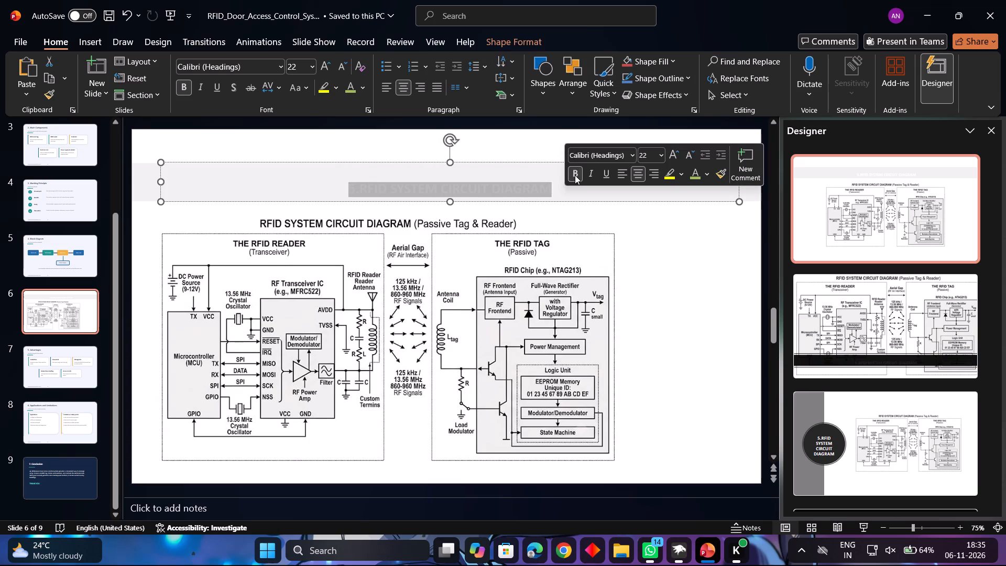
left_click(575, 175)
left_click(575, 175)
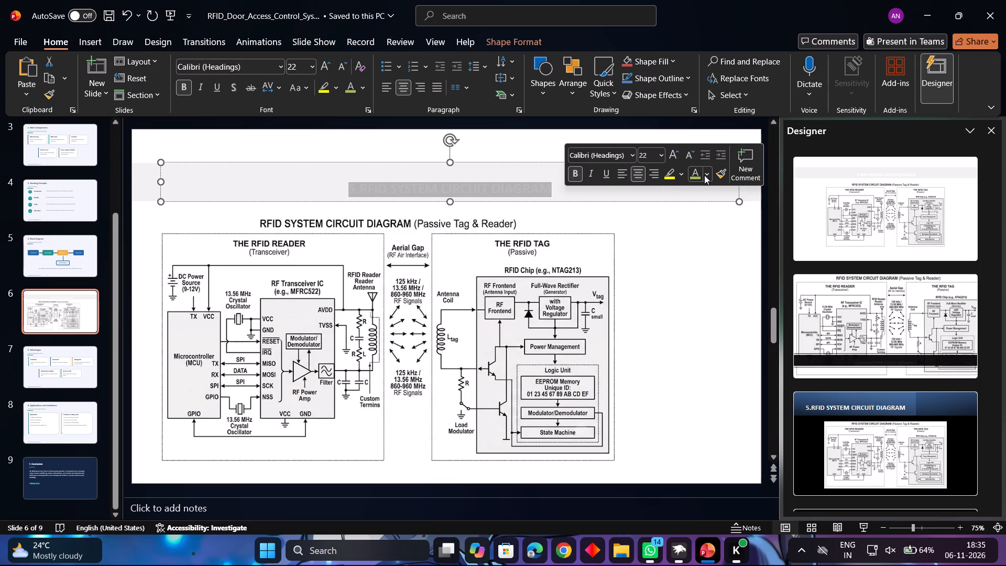
left_click(707, 172)
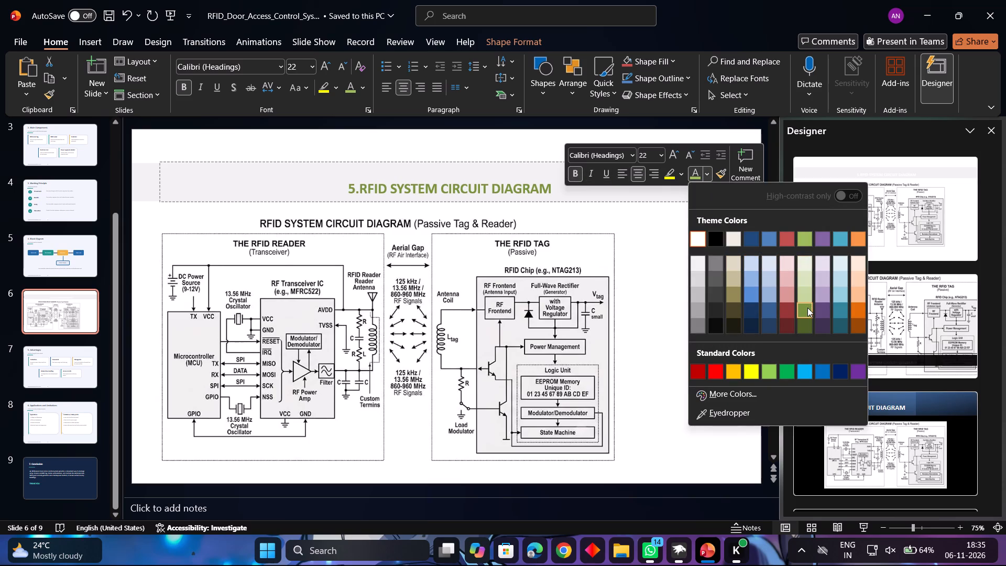
left_click(714, 235)
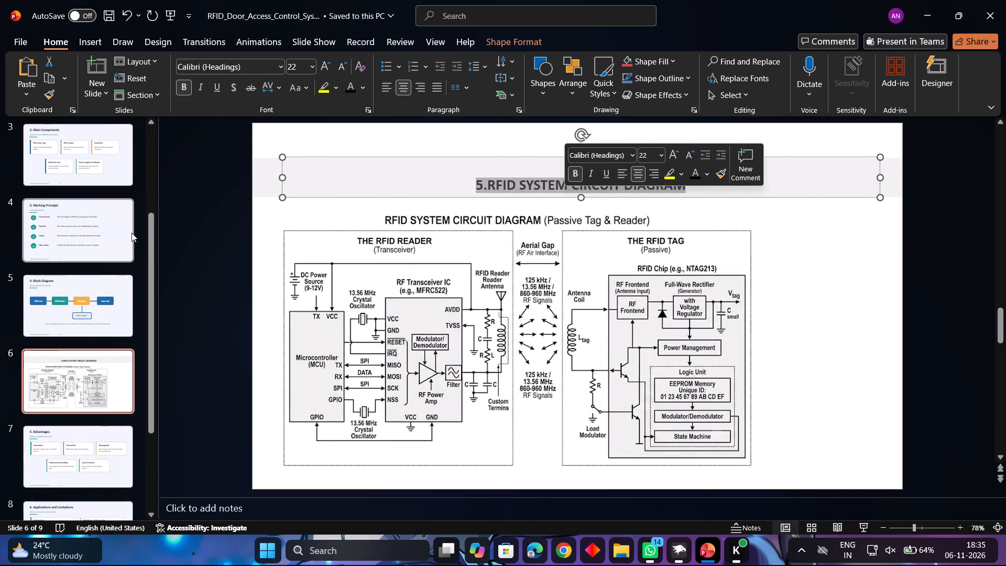
Compare the headings on the Working Principle and Block Diagram slides with the title on slide 6.
left_click(125, 233)
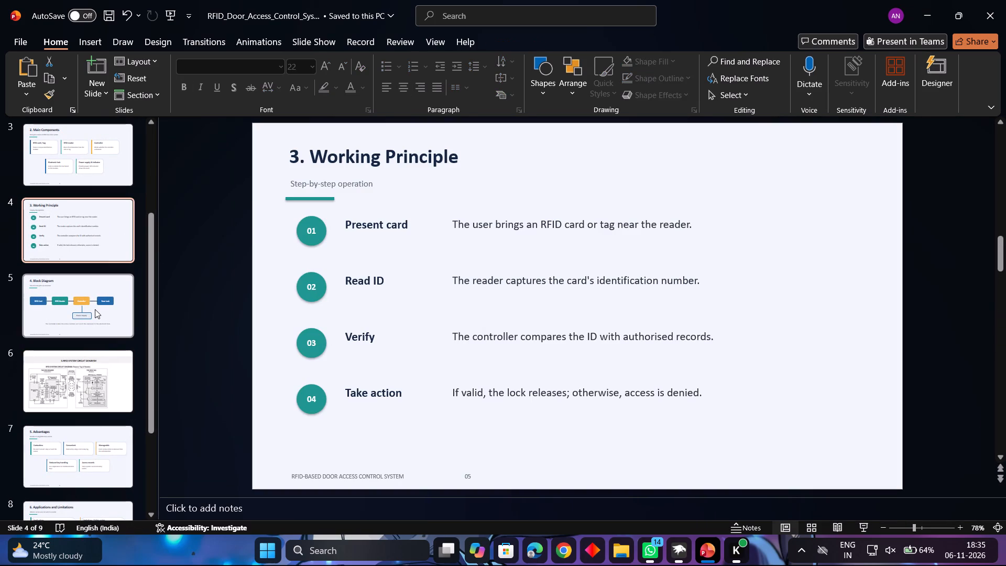
left_click(94, 309)
left_click(97, 363)
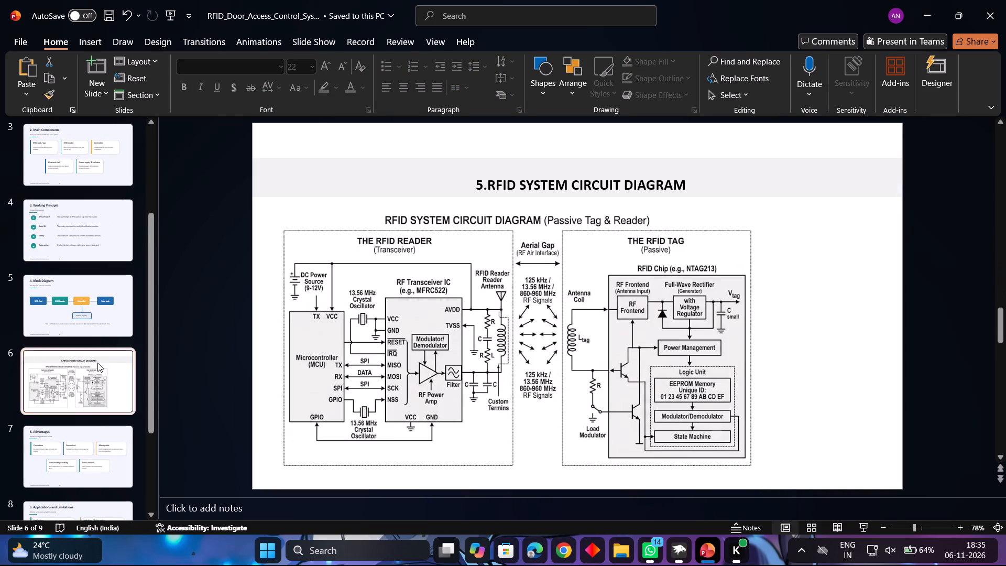
left_click(81, 310)
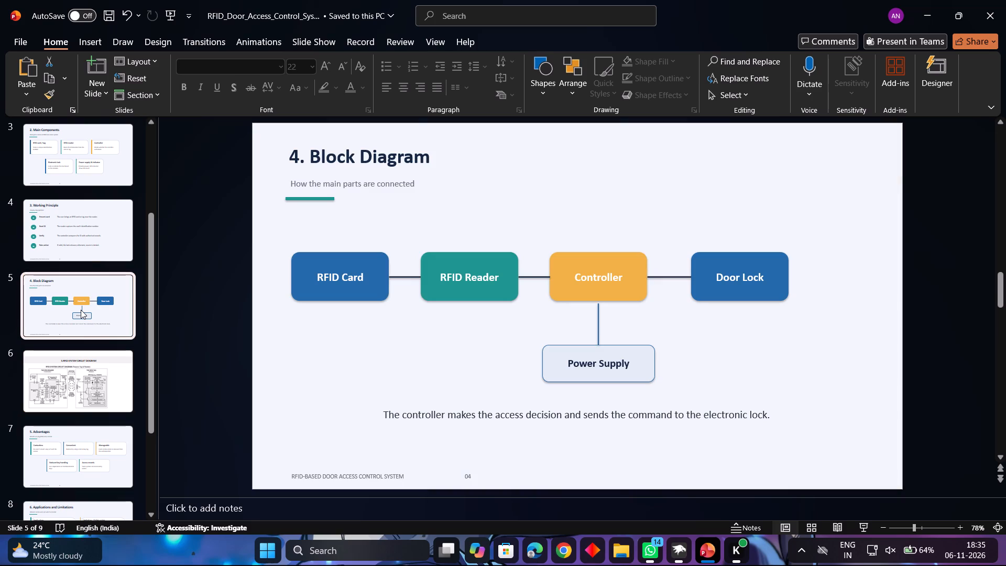
left_click(74, 397)
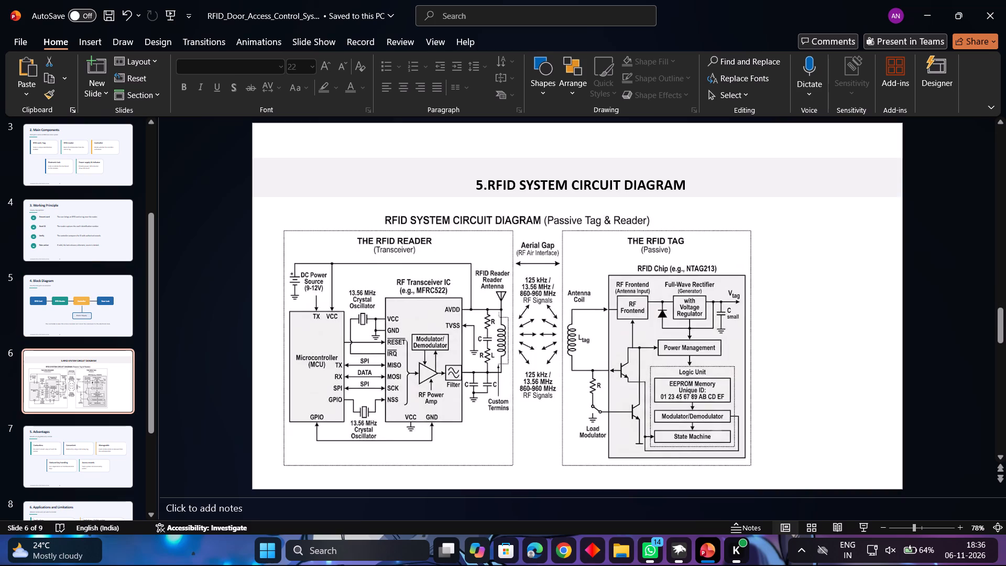
Remove the empty line above the title text on slide 6.
left_click_drag(546, 187, 473, 185)
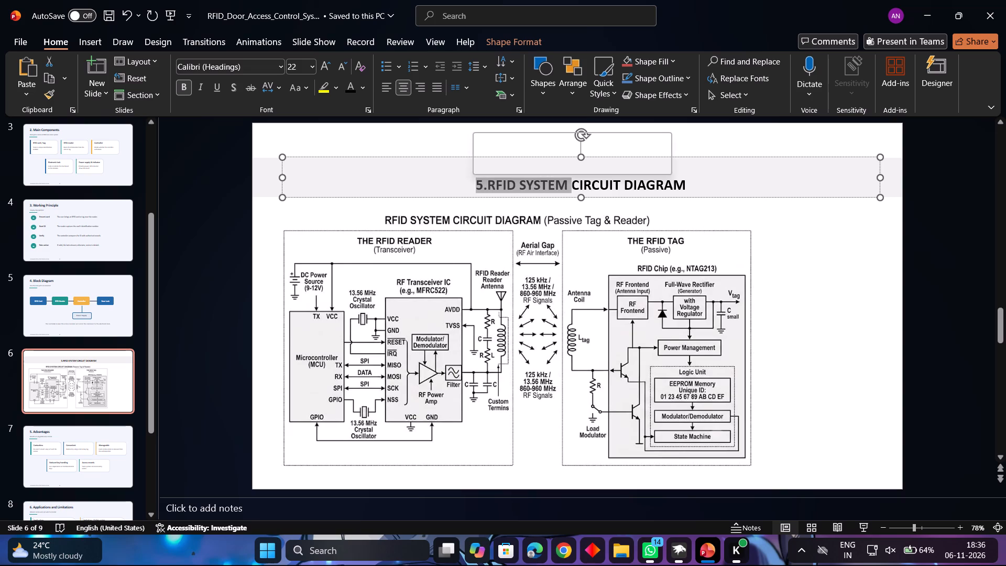
left_click(473, 185)
key("BackSpace")
key("BackSpace")
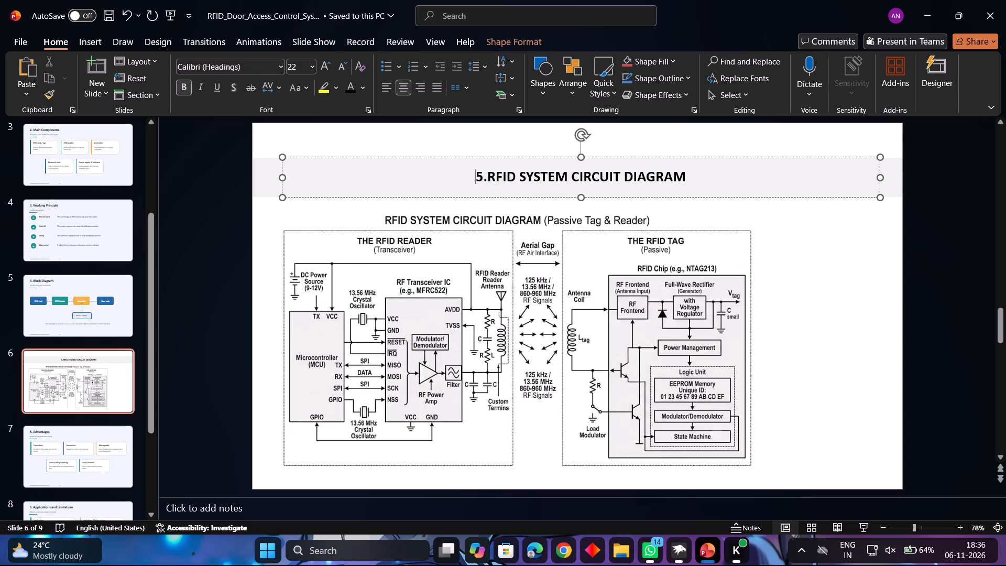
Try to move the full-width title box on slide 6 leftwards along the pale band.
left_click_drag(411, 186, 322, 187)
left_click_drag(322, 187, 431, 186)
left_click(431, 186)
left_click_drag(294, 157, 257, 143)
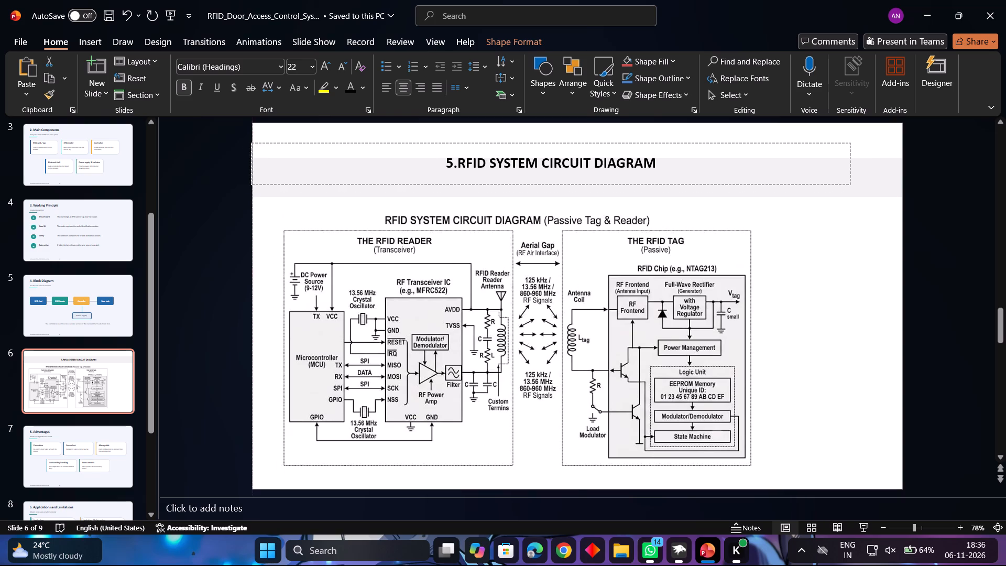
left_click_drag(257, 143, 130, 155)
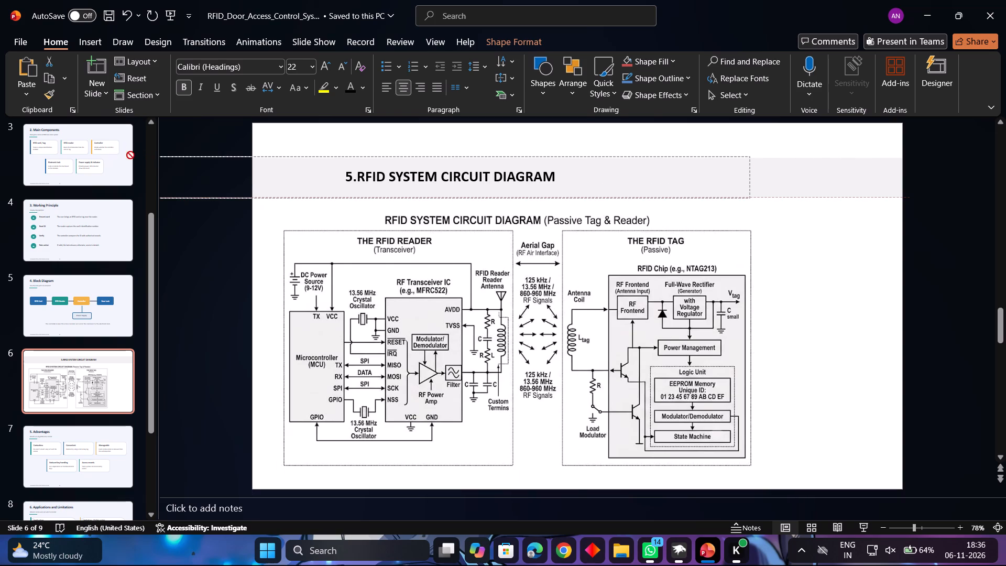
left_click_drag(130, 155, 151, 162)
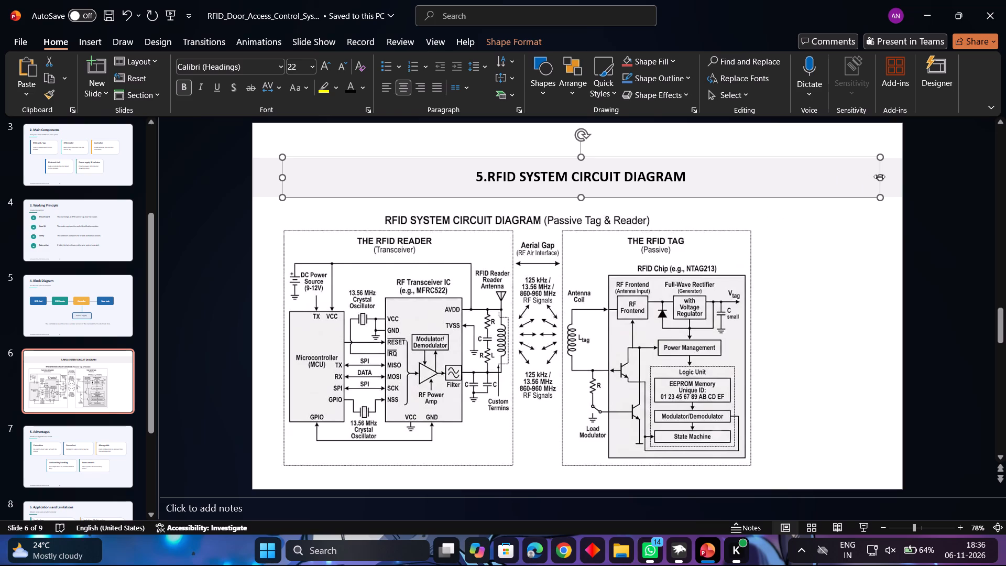
Narrow slide 6's title box to about two thirds of its width and shift it so the text starts near the band's left end.
left_click_drag(882, 177, 680, 201)
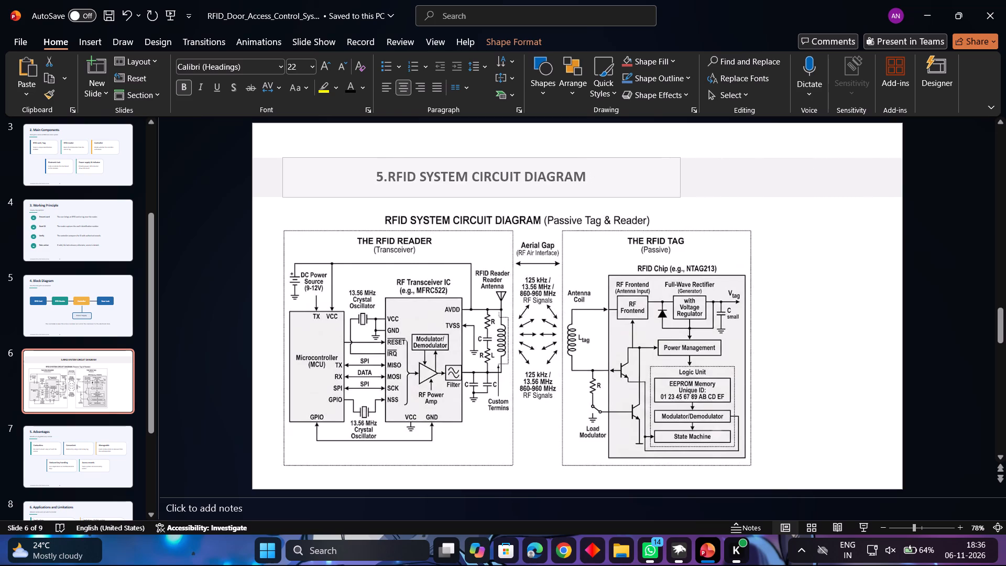
left_click_drag(680, 201, 675, 201)
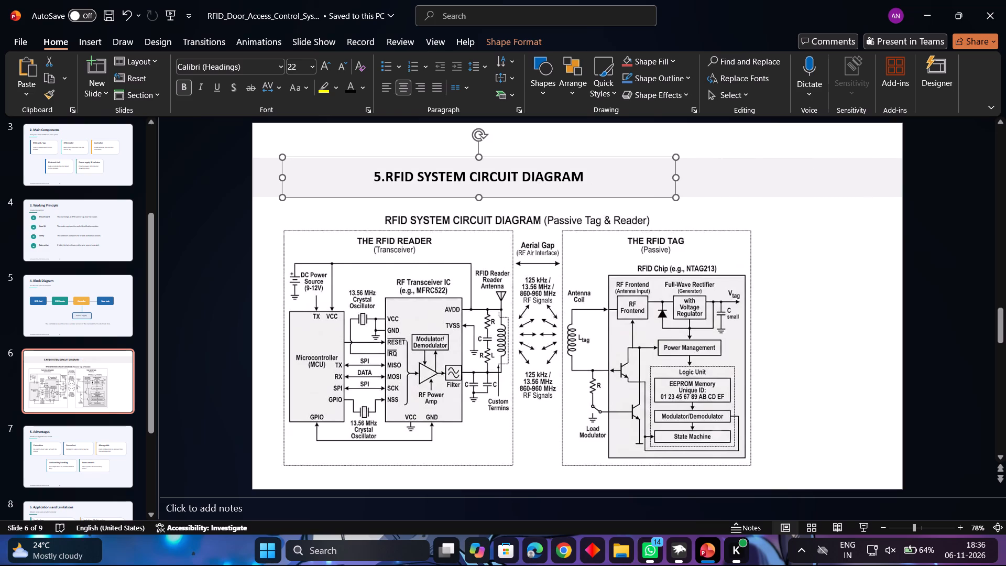
left_click_drag(286, 165, 236, 159)
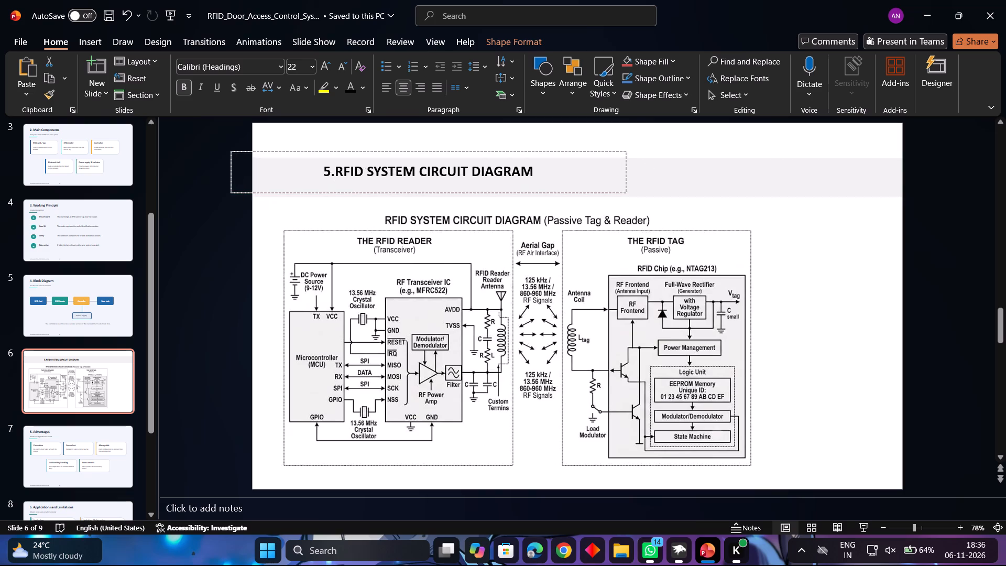
left_click_drag(236, 159, 190, 165)
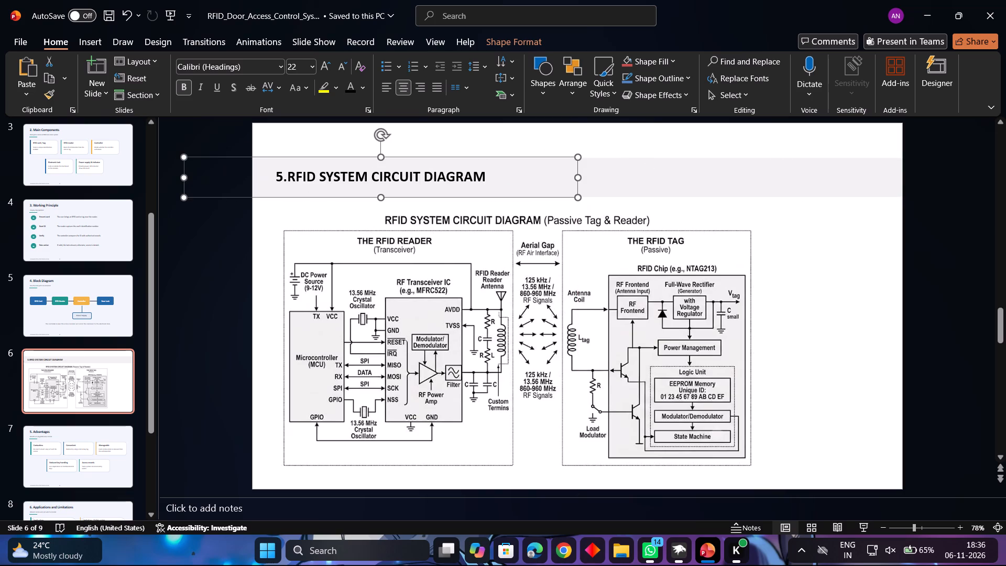
left_click(647, 171)
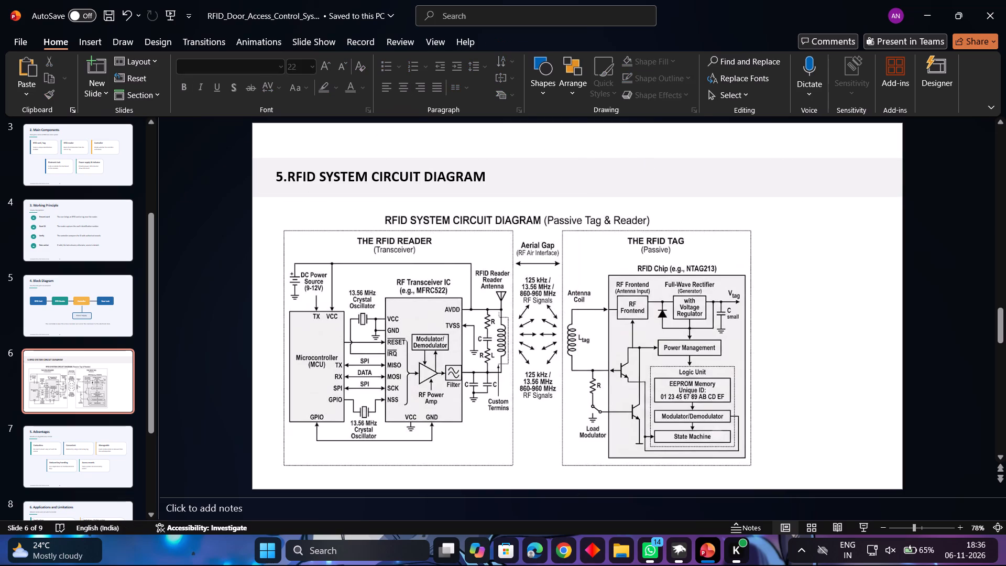
Compare slide 6's title and circuit diagram layout with the Working Principle slide.
left_click(126, 156)
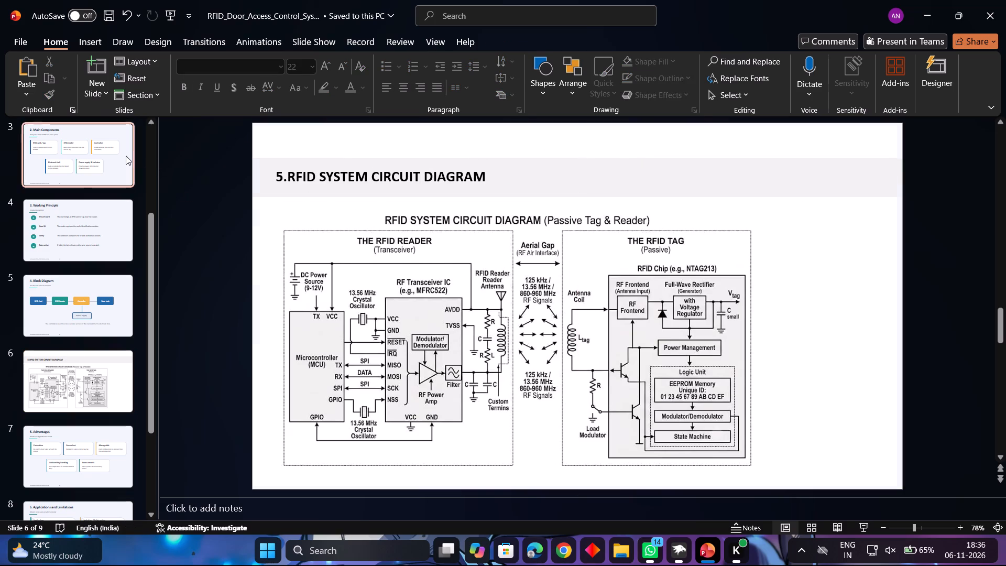
left_click(115, 244)
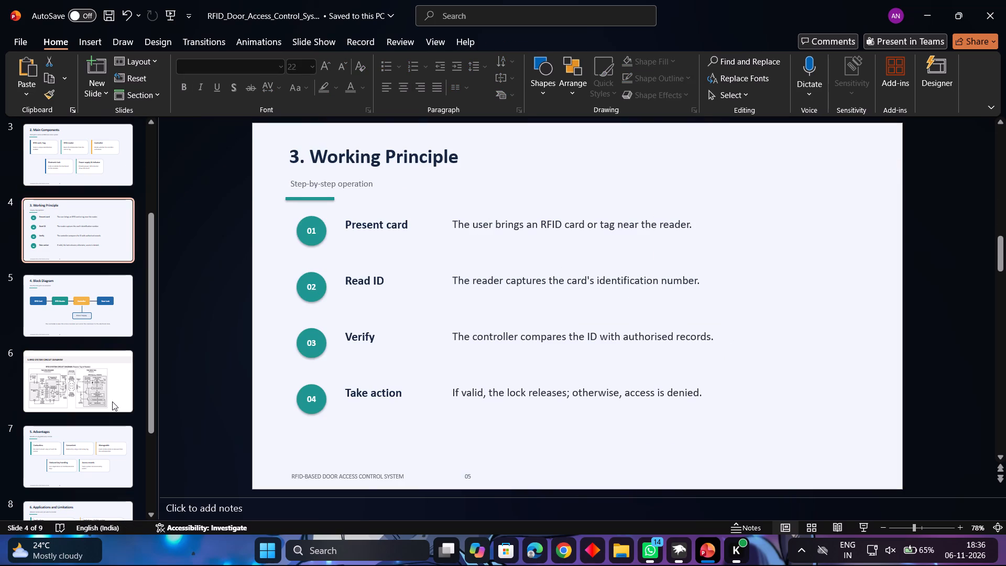
left_click(112, 401)
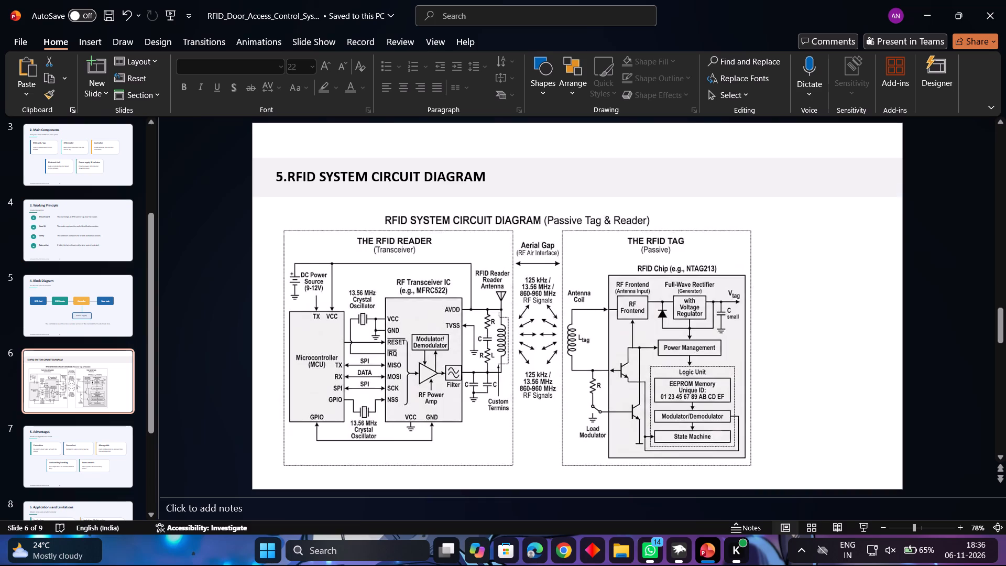
left_click(732, 302)
left_click(732, 302)
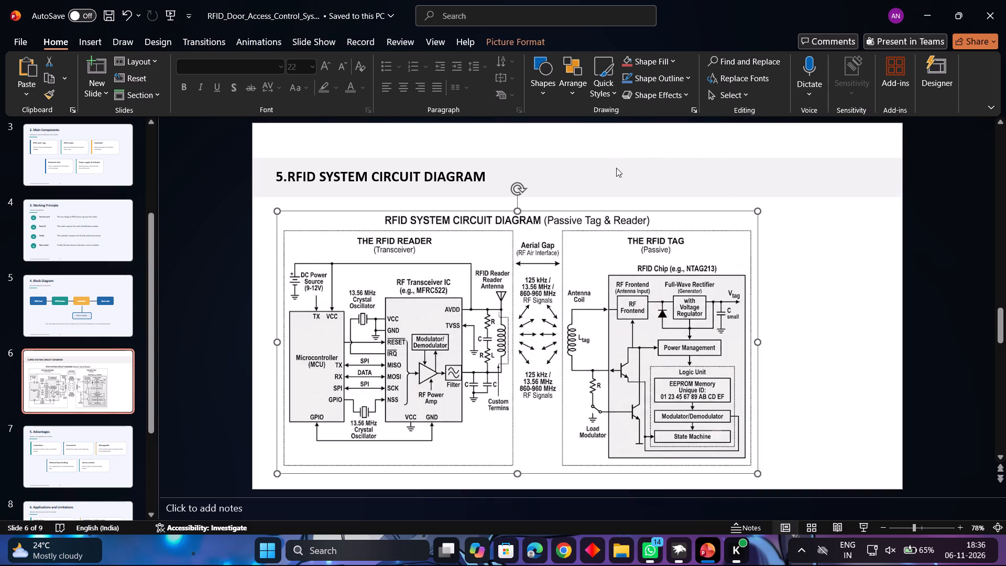
left_click(786, 257)
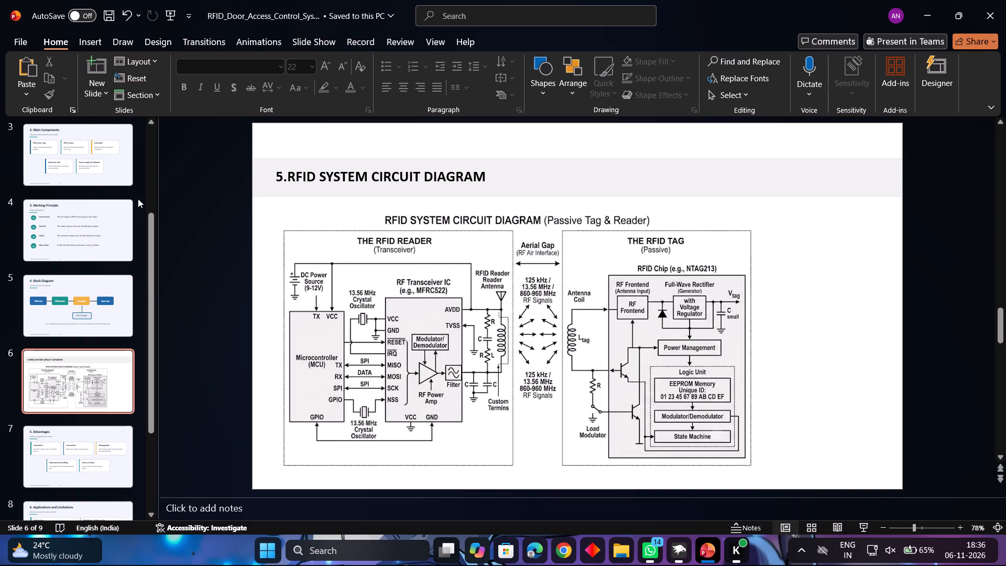
Copy the teal accent line from the Working Principle slide onto slide 6, adding an empty line below the title text.
left_click(123, 205)
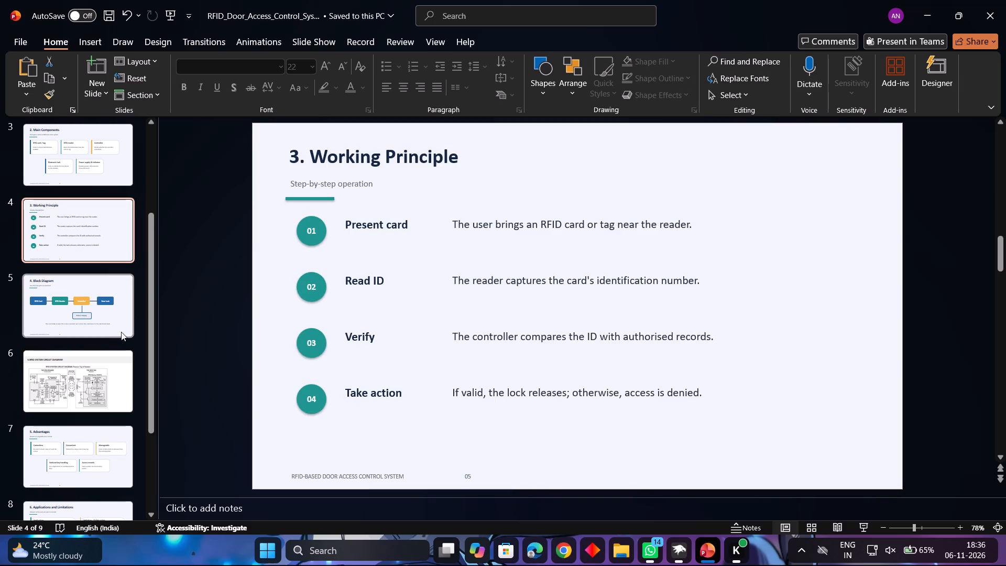
right_click(315, 197)
left_click(369, 204)
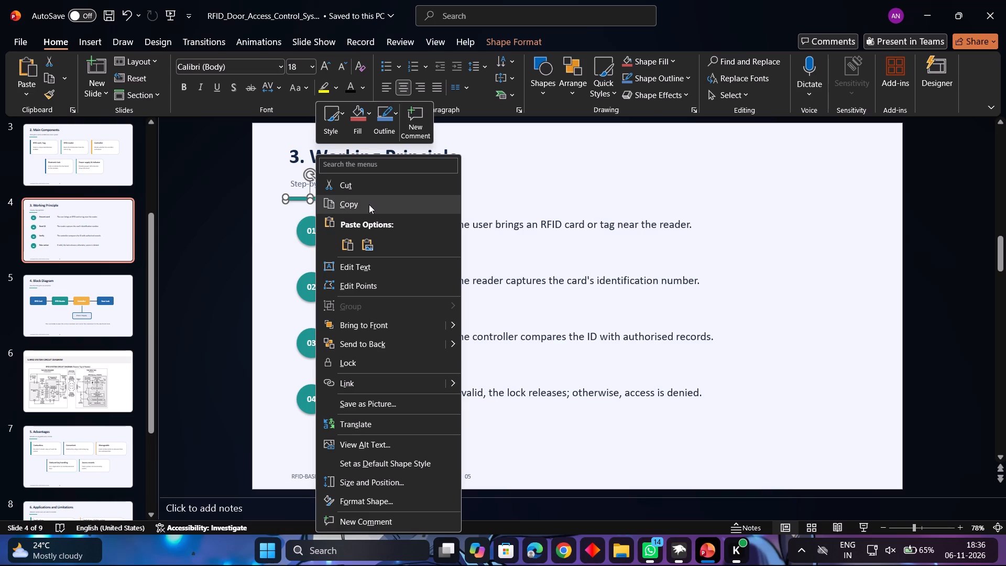
left_click(83, 301)
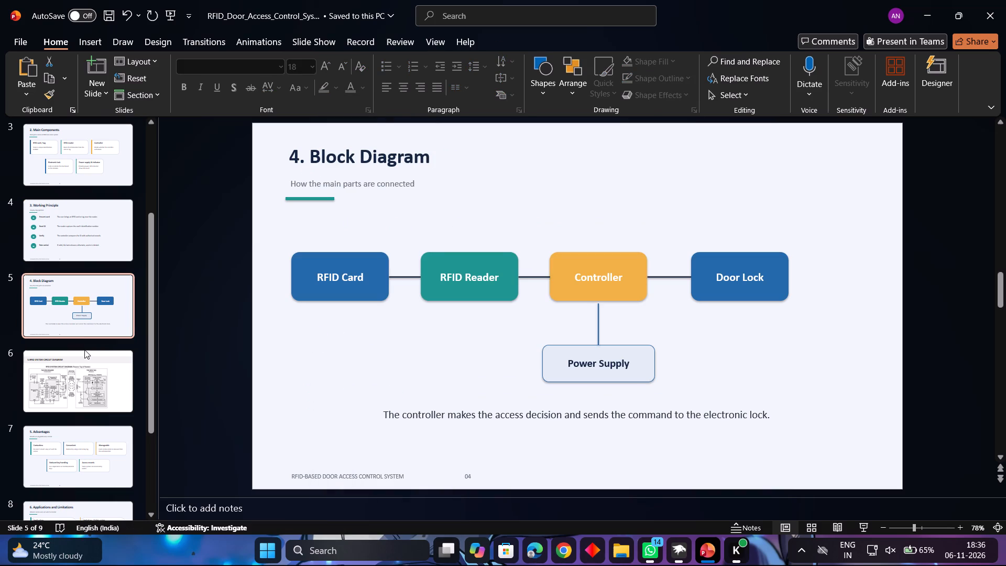
left_click(82, 374)
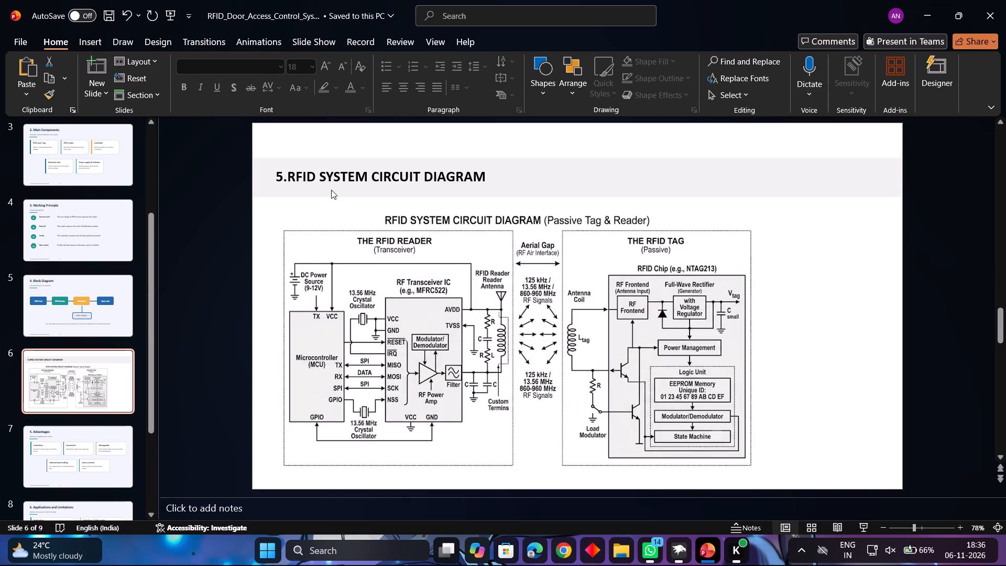
left_click(331, 190)
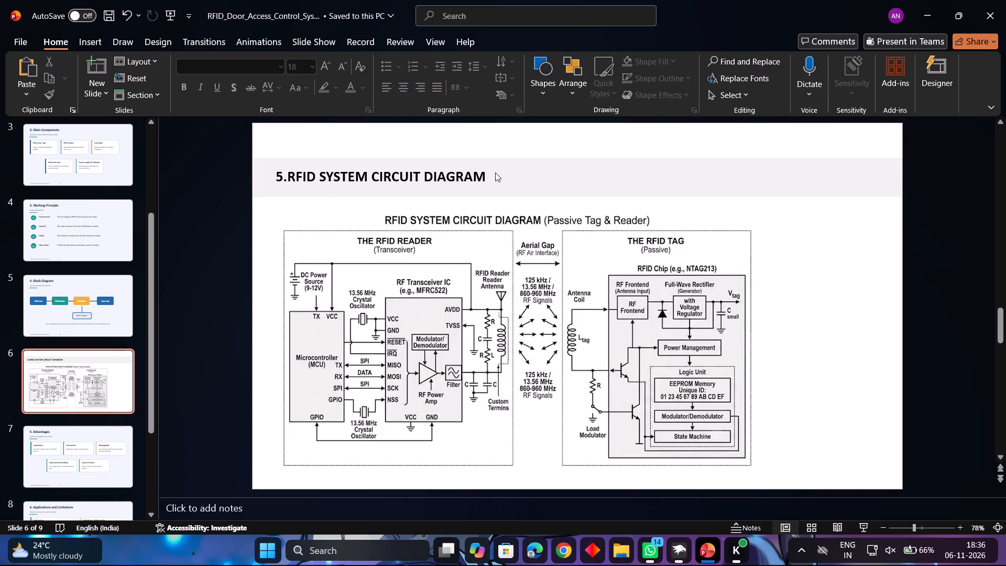
left_click(483, 173)
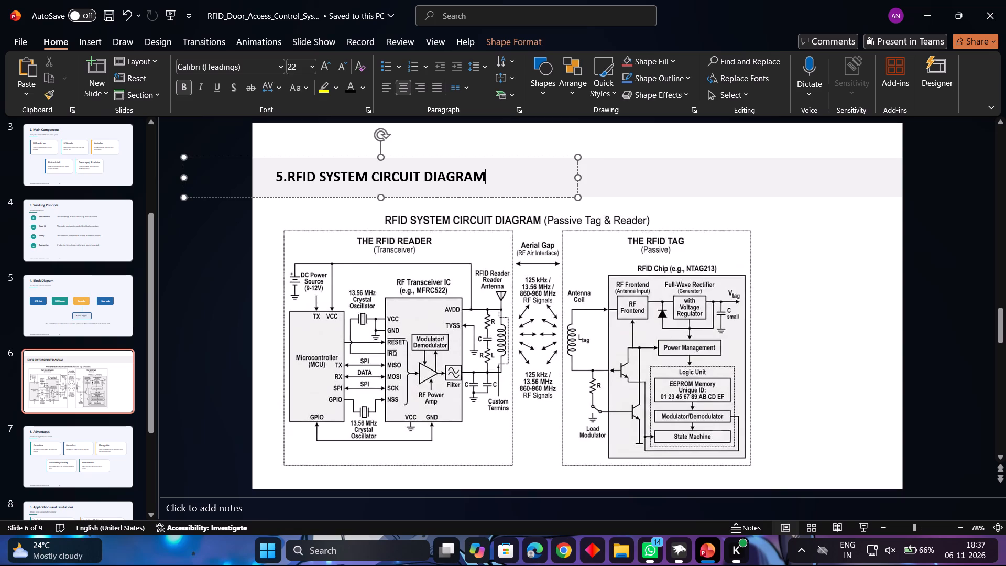
key("Return")
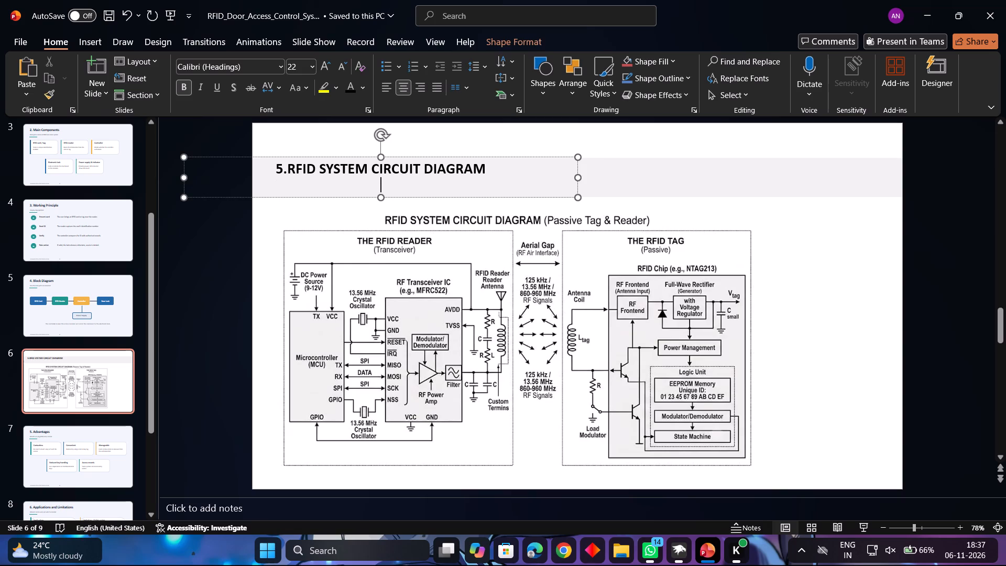
key("ctrl+v")
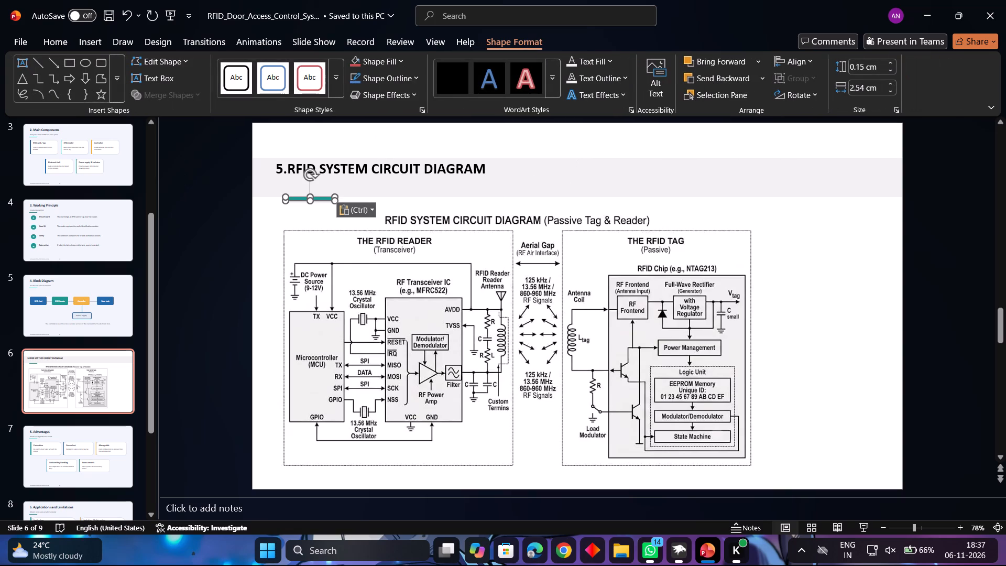
left_click(665, 160)
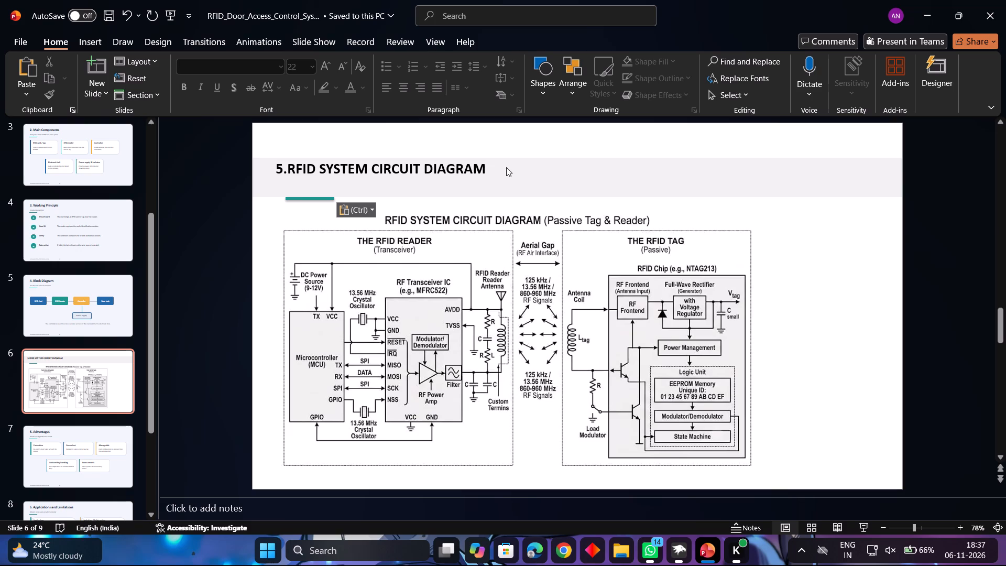
Shift slide 6's title box slightly down towards the teal accent line.
left_click(530, 173)
left_click(477, 169)
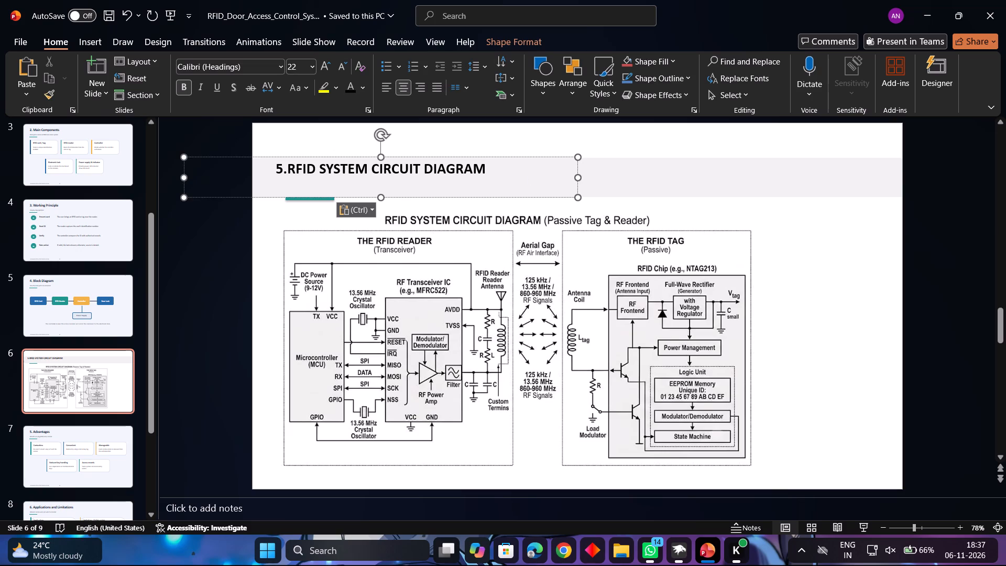
left_click(247, 156)
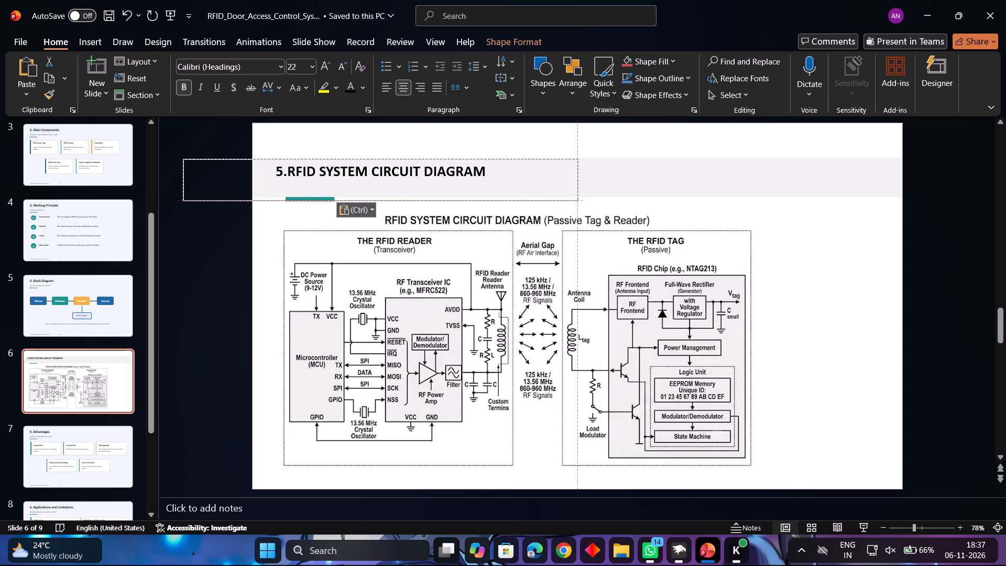
Compare slide 6's heading and accent line with those on the Block Diagram and Advantages slides.
left_click(100, 331)
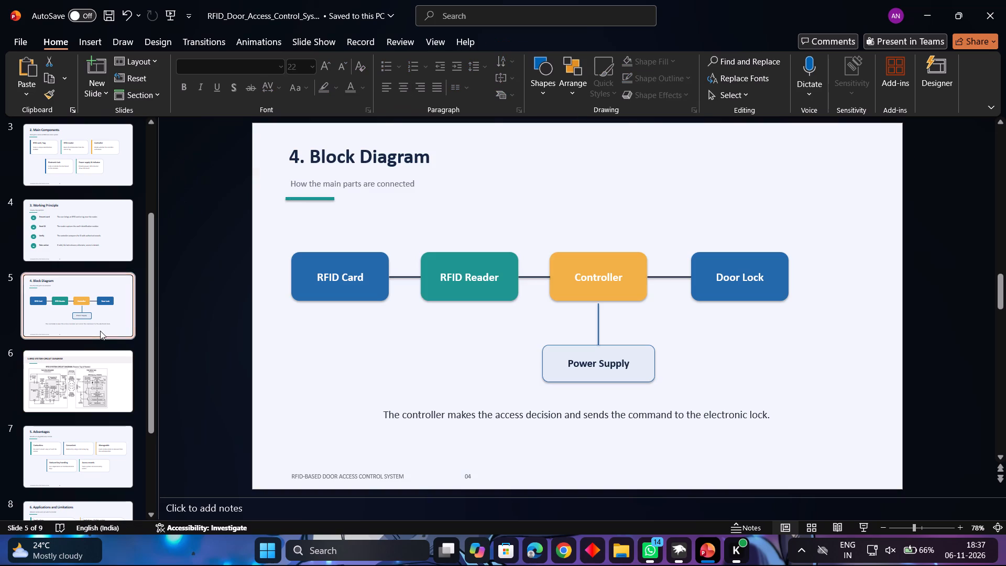
left_click(88, 390)
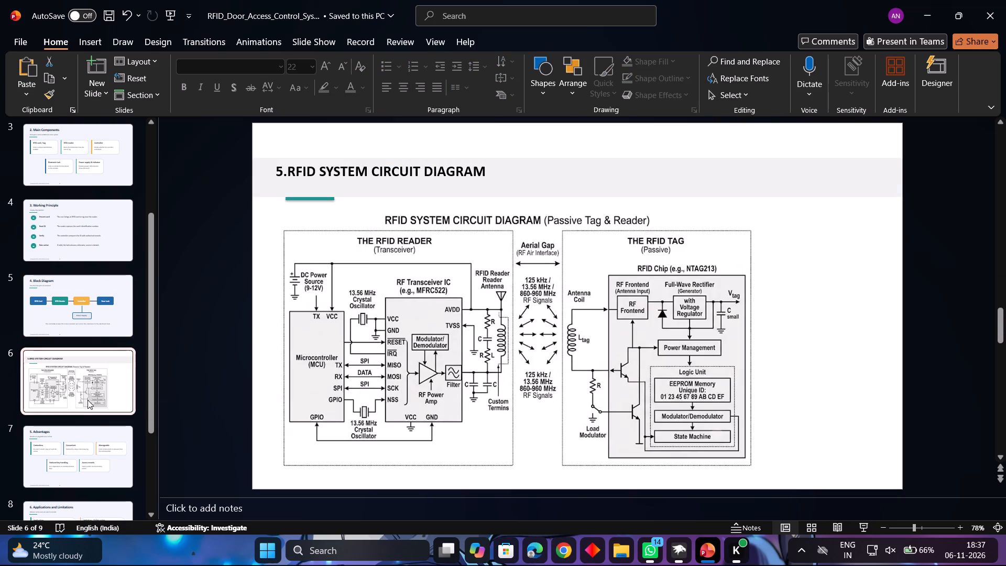
left_click(85, 452)
left_click(97, 380)
left_click(106, 311)
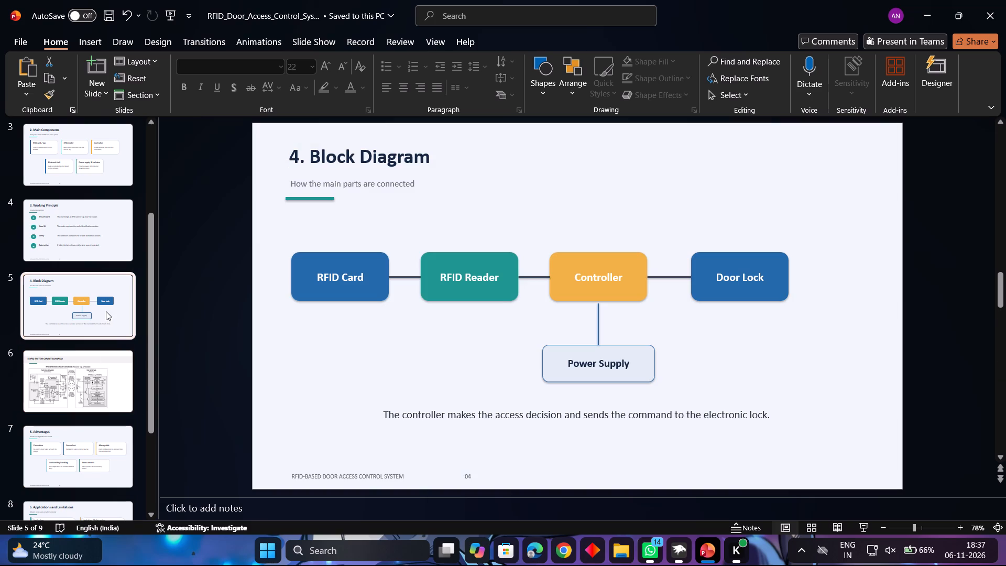
left_click(77, 406)
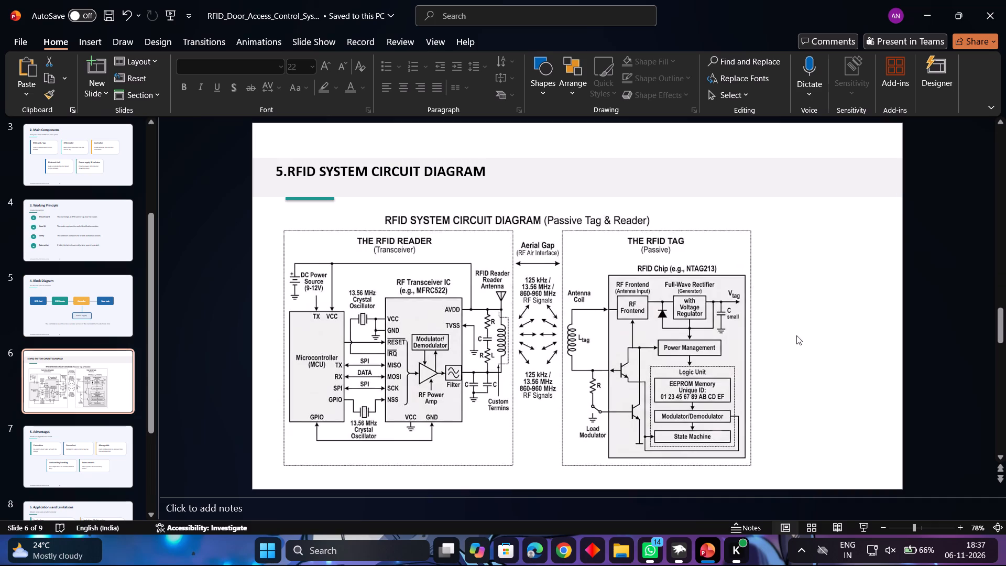
Widen the circuit diagram picture on slide 6 so it spans from the slide's left edge to near its right edge.
left_click(753, 334)
left_click_drag(759, 339, 776, 338)
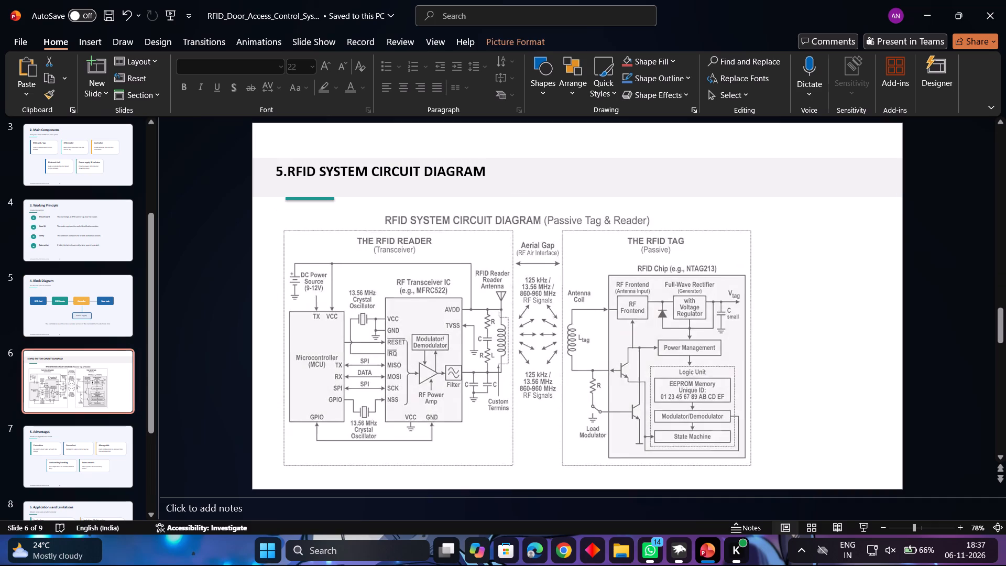
left_click_drag(776, 338, 891, 339)
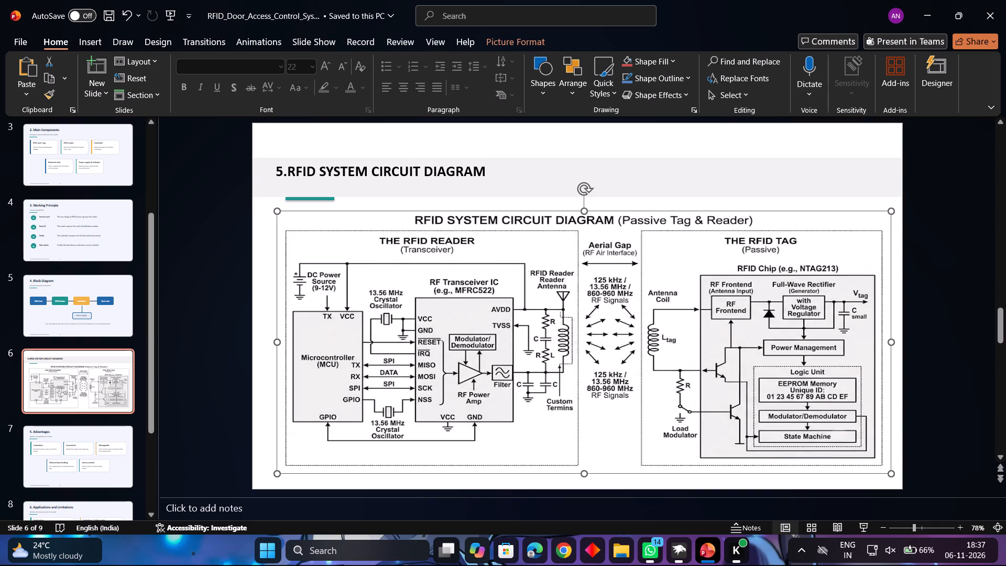
left_click_drag(277, 343, 246, 354)
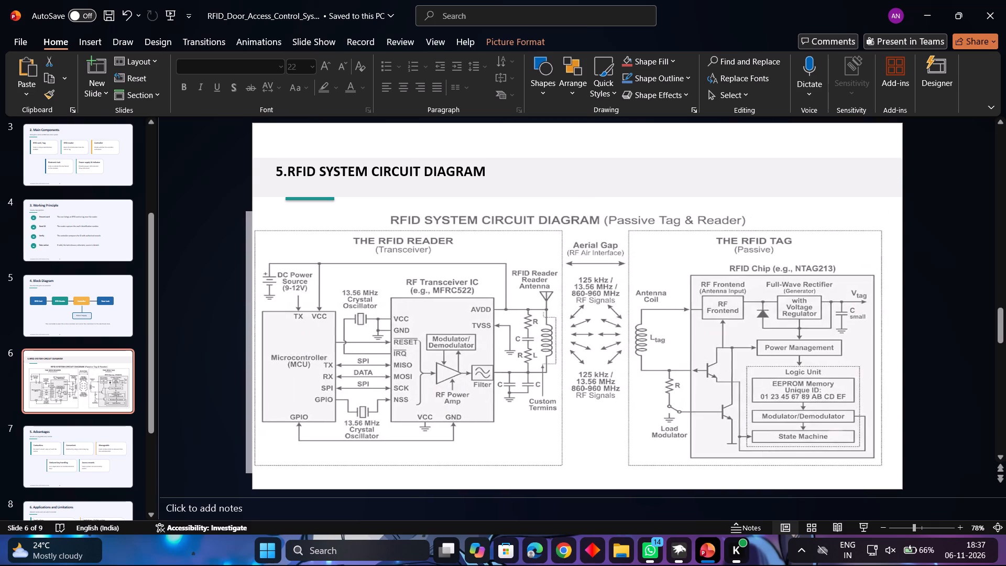
left_click_drag(246, 354, 255, 352)
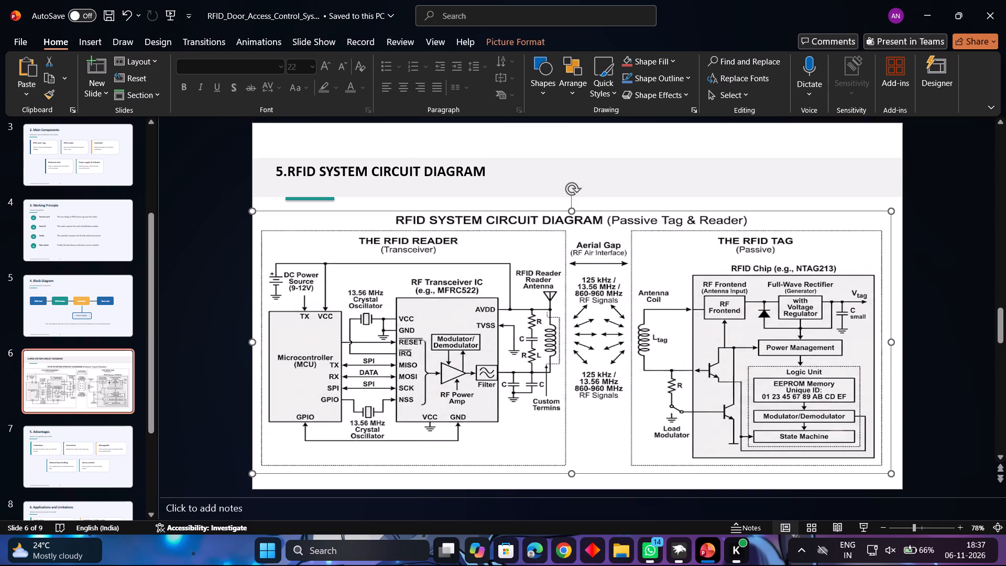
left_click(245, 354)
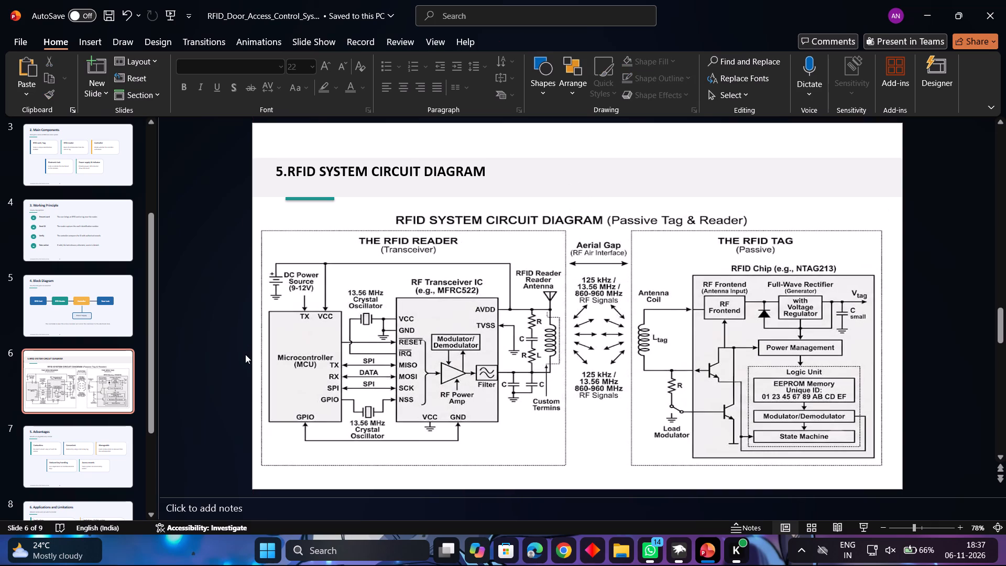
Duplicate the Advantages slide.
scroll(410, 271, "down", 1)
scroll(408, 277, "up", 1)
right_click(487, 189)
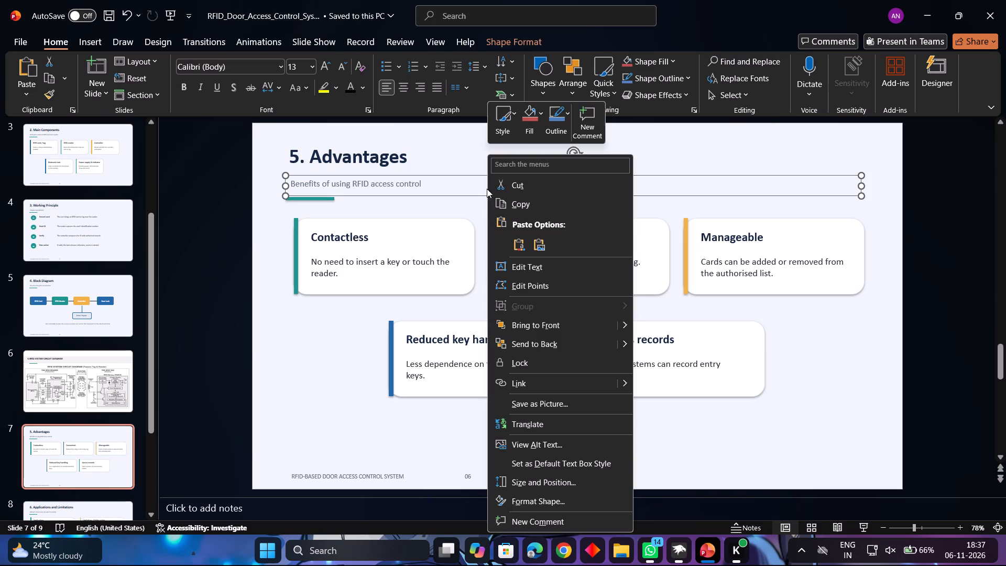
right_click(465, 154)
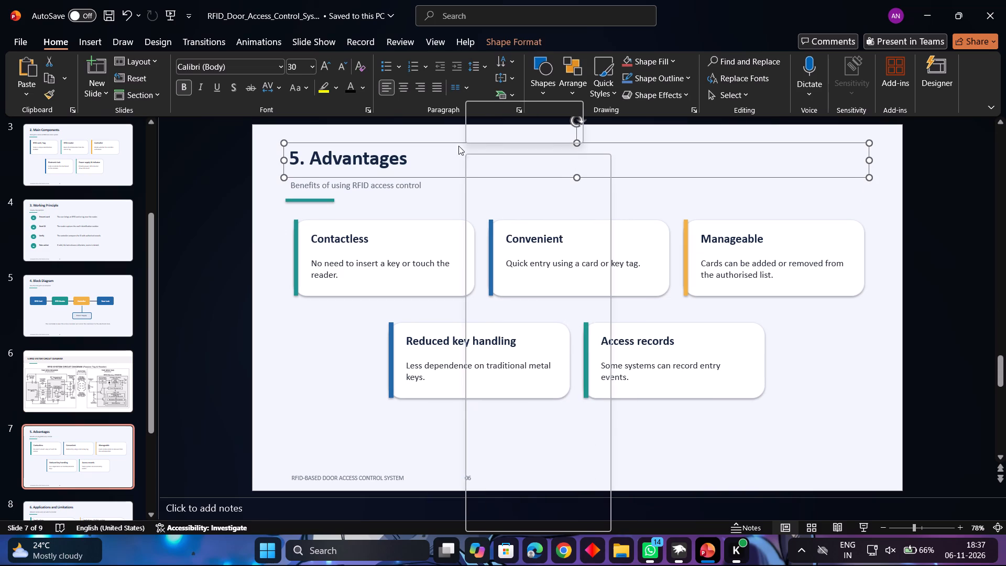
right_click(445, 132)
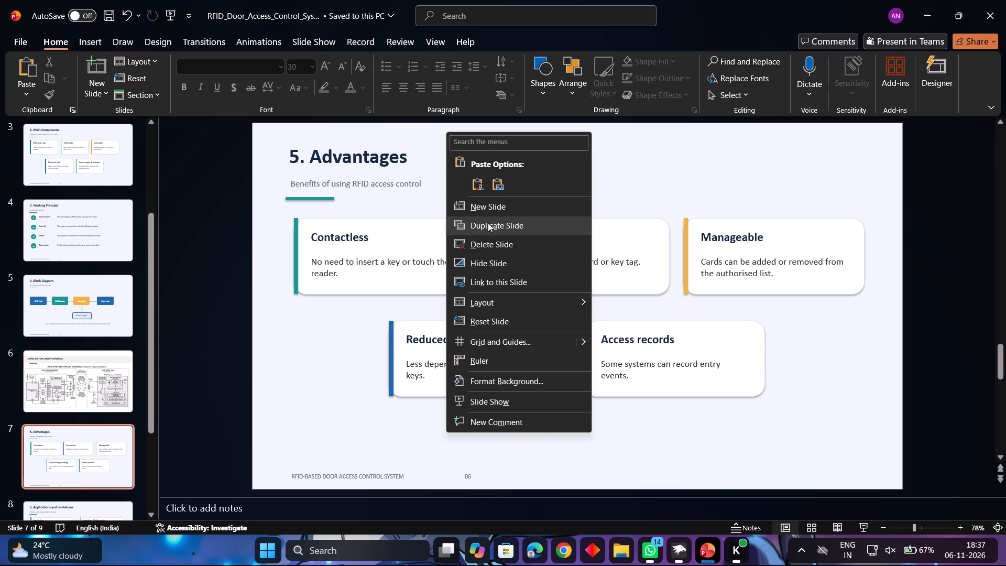
left_click(488, 221)
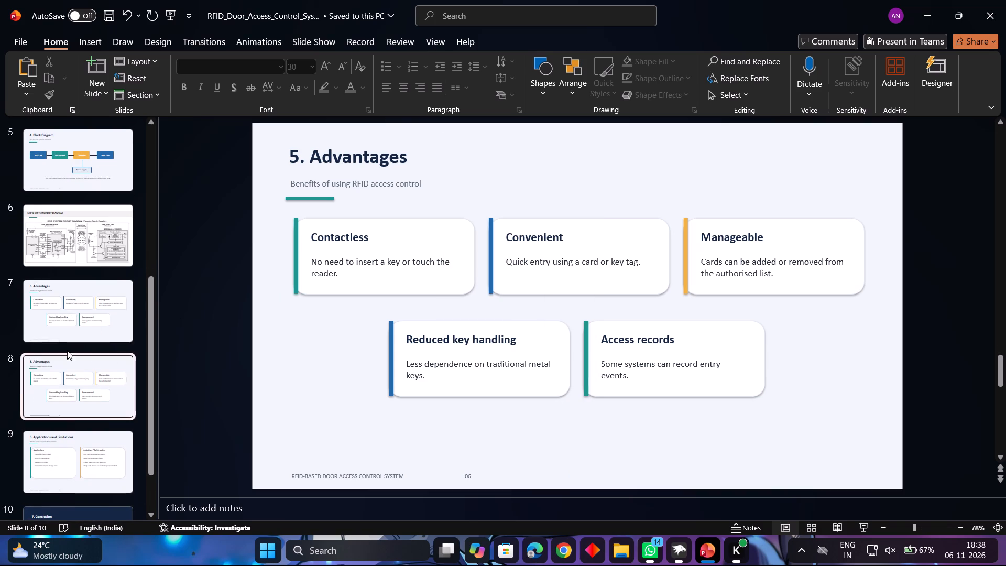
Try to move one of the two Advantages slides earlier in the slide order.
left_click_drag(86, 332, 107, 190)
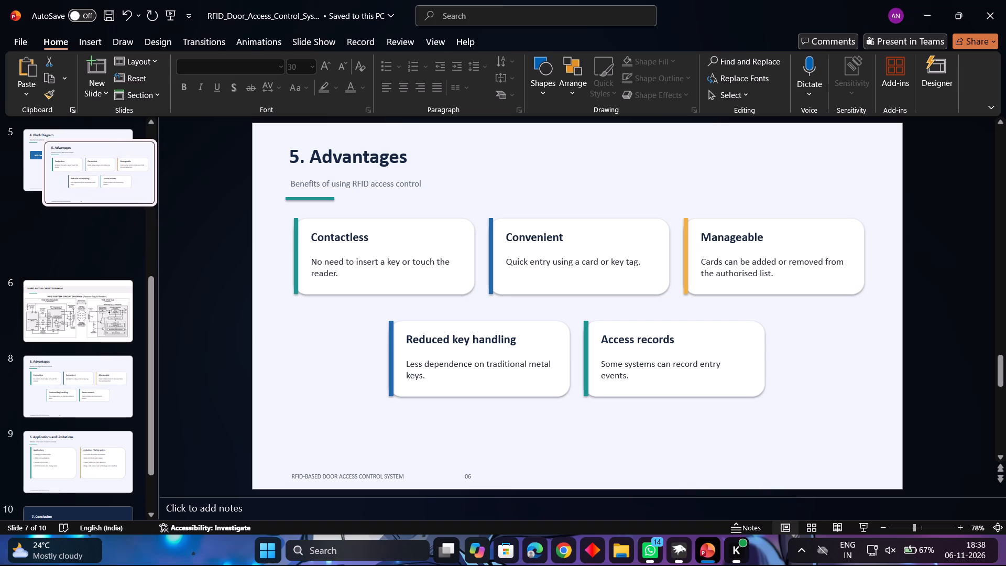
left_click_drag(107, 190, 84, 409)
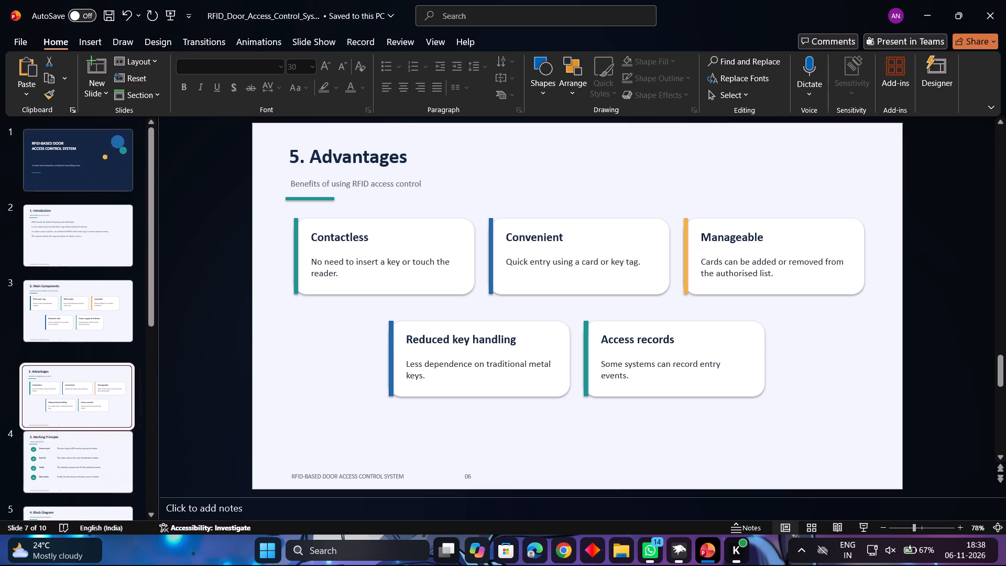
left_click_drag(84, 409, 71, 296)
Replace the heading on slide 7, the first Advantages slide, with slide 6's heading "5.RFID SYSTEM CIRCUIT DIAGRAM".
left_click(89, 172)
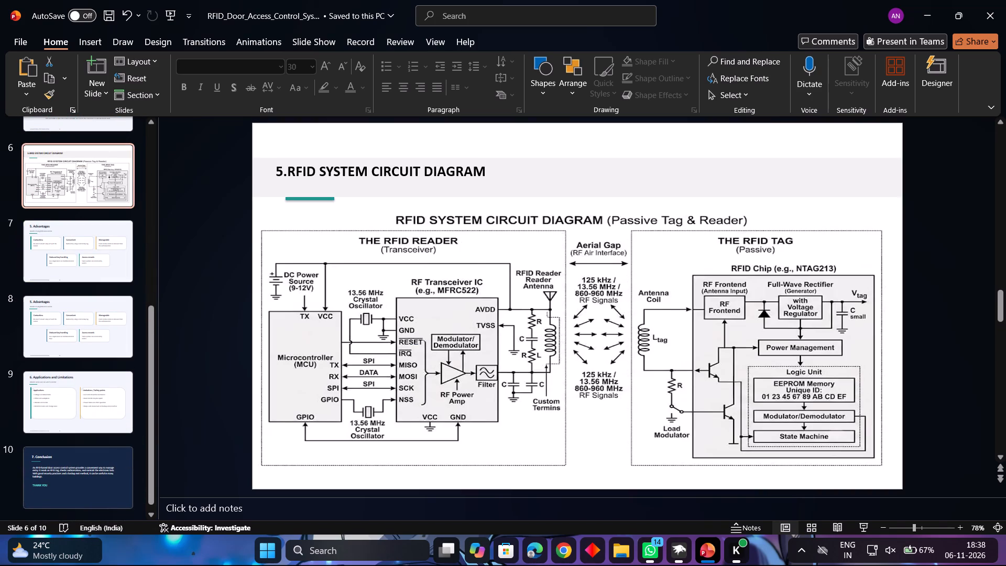
left_click_drag(277, 169, 486, 172)
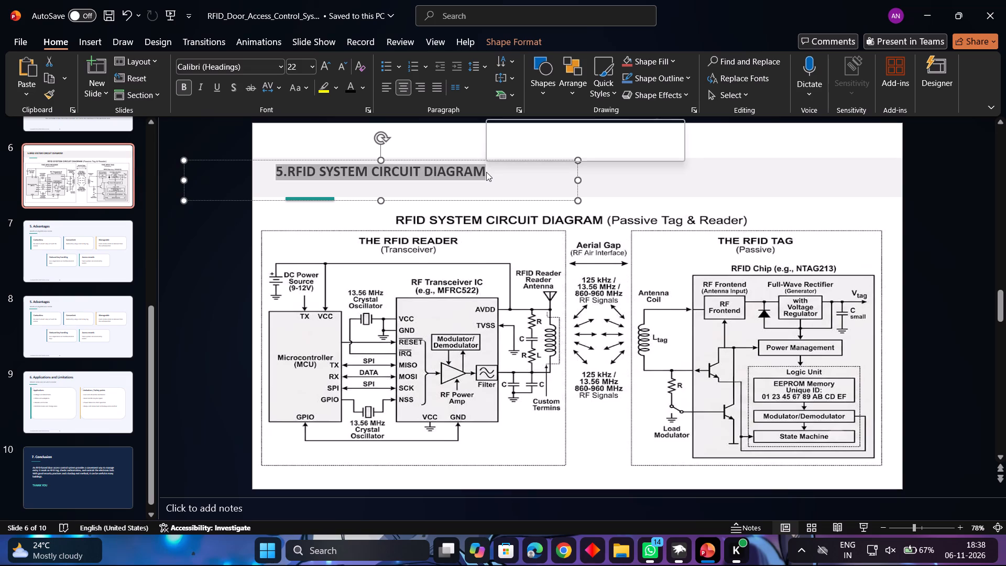
key("ctrl+c")
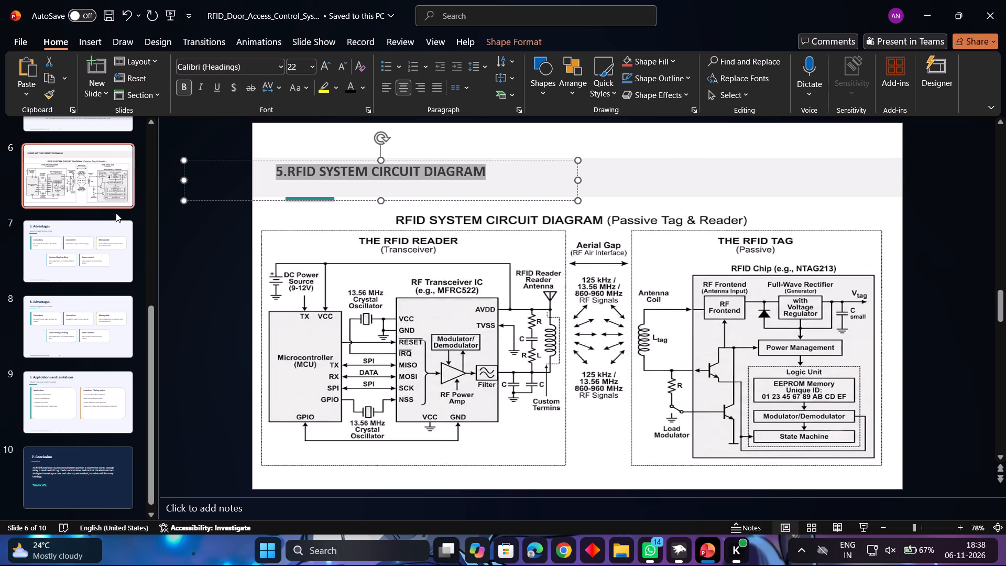
left_click(115, 231)
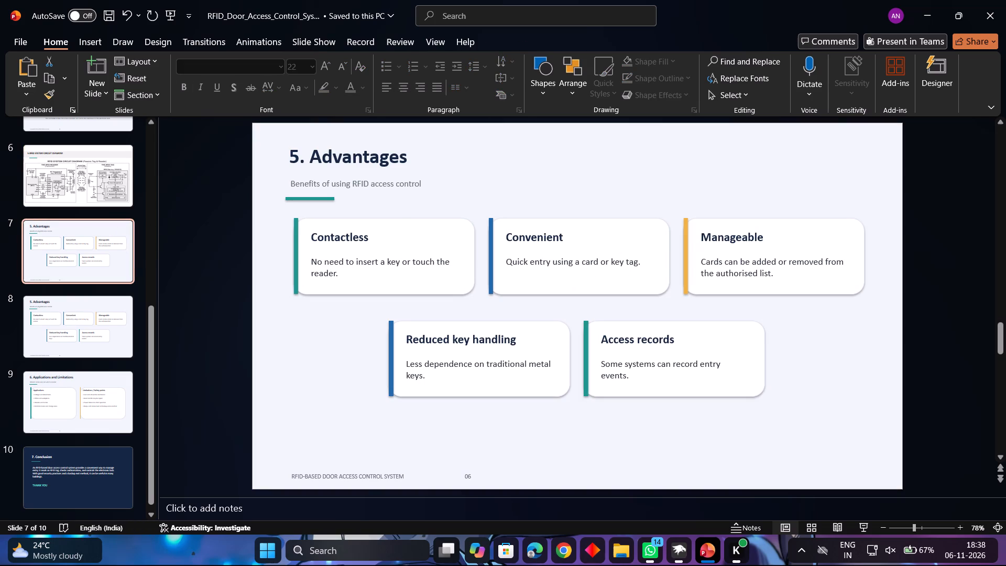
left_click(403, 156)
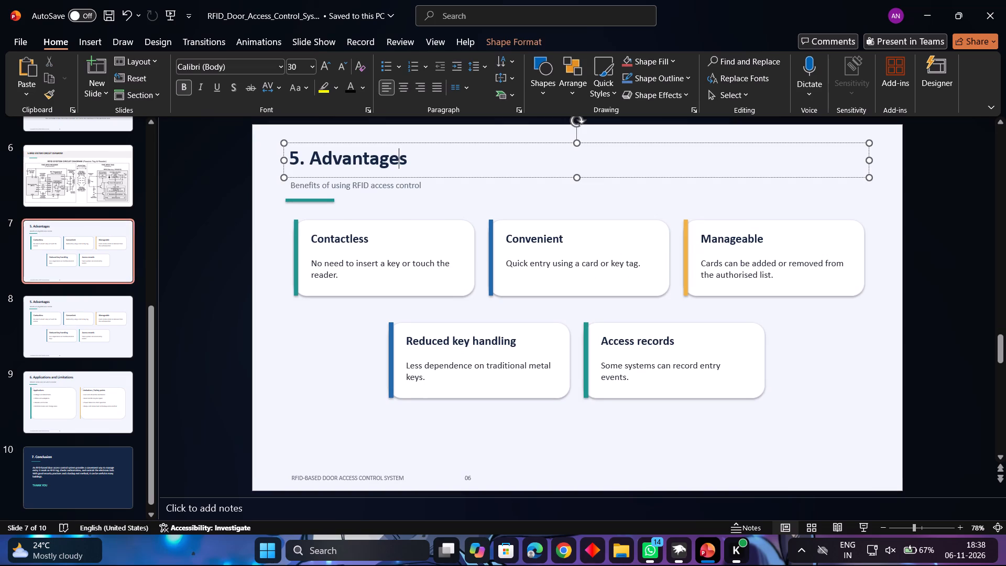
left_click(407, 158)
key("BackSpace")
key("BackSpace")
key("BackSpace")
key("BackSpace")
key("BackSpace")
key("BackSpace")
key("BackSpace")
key("BackSpace")
key("BackSpace")
key("BackSpace")
key("BackSpace")
key("BackSpace")
key("BackSpace")
key("BackSpace")
key("BackSpace")
key("BackSpace")
key("BackSpace")
key("BackSpace")
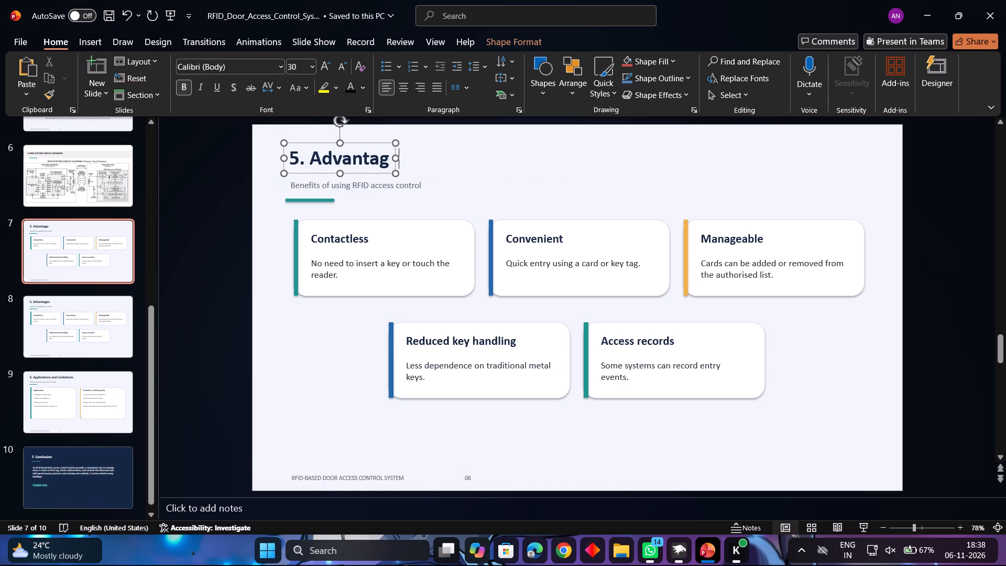
key("ctrl+v")
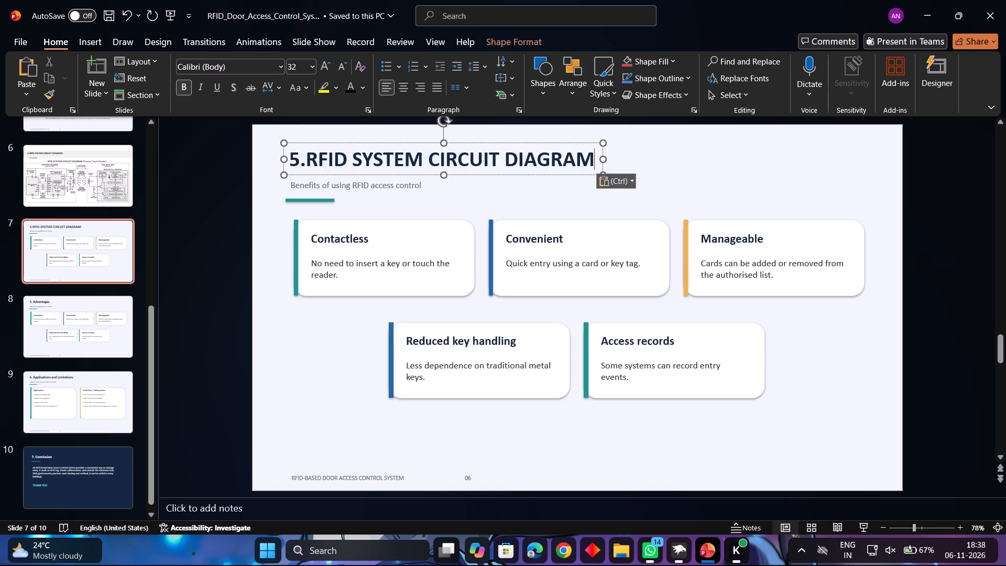
left_click(681, 155)
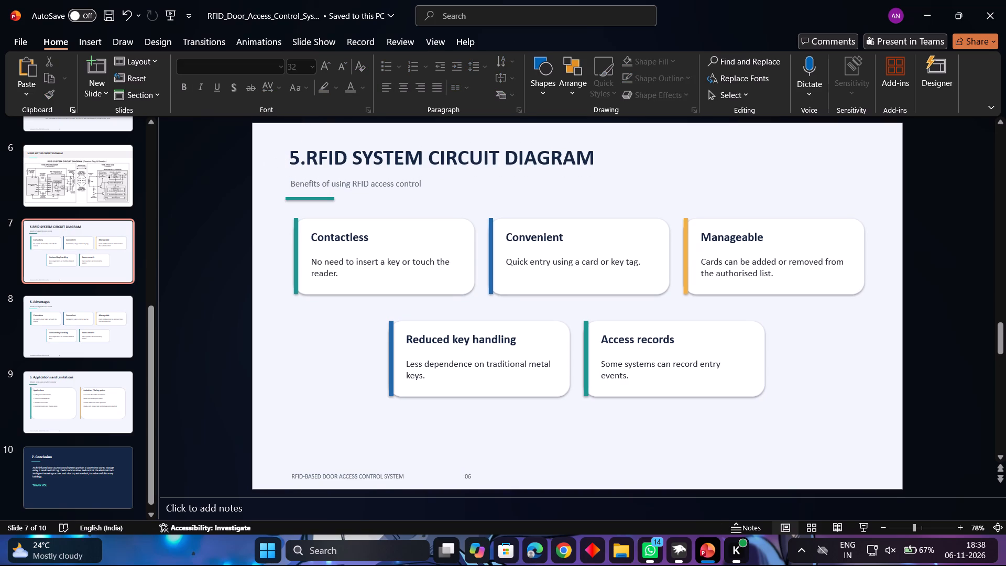
Set the font size of slide 7's "5.RFID SYSTEM CIRCUIT DIAGRAM" heading to 30.
left_click_drag(290, 152, 617, 153)
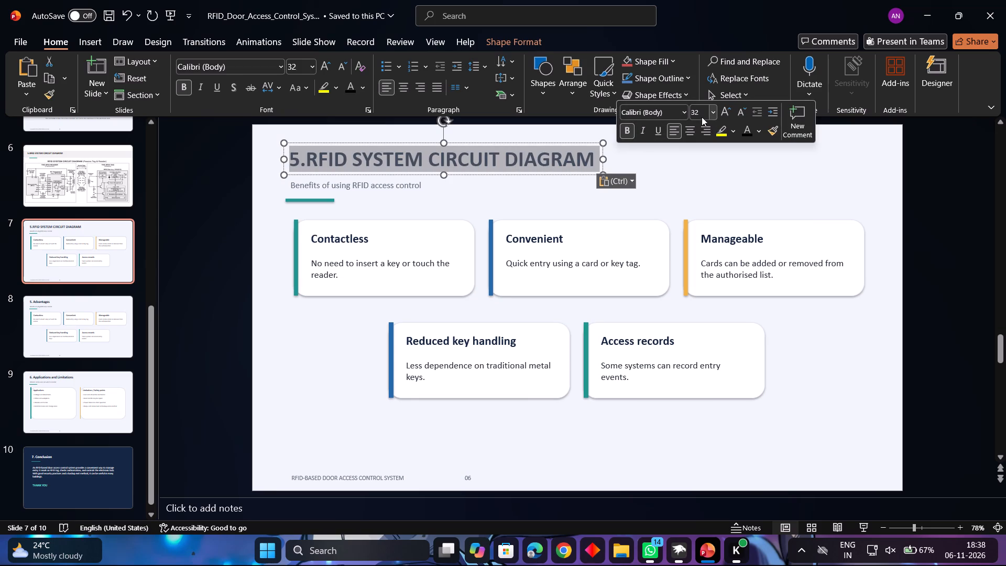
left_click(702, 115)
key("BackSpace")
type("30")
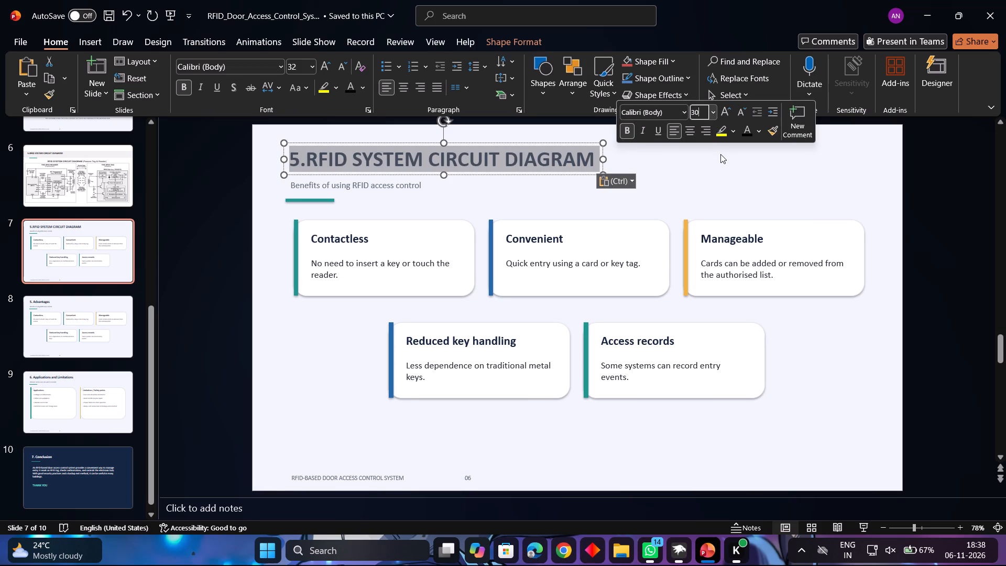
left_click(720, 154)
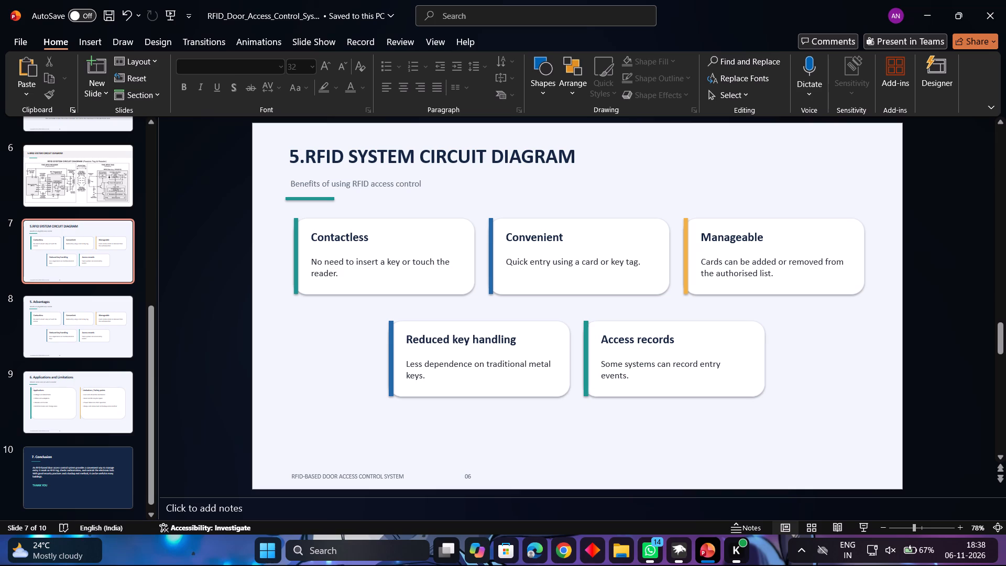
Delete the subtitle text "Benefits of using RFID access control" under slide 7's heading.
left_click(419, 183)
key("BackSpace")
key("BackSpace")
key("BackSpace")
key("BackSpace")
key("BackSpace")
key("BackSpace")
key("BackSpace")
key("BackSpace")
key("BackSpace")
key("BackSpace")
key("BackSpace")
key("BackSpace")
key("BackSpace")
key("BackSpace")
key("BackSpace")
key("BackSpace")
key("BackSpace")
key("BackSpace")
key("BackSpace")
key("BackSpace")
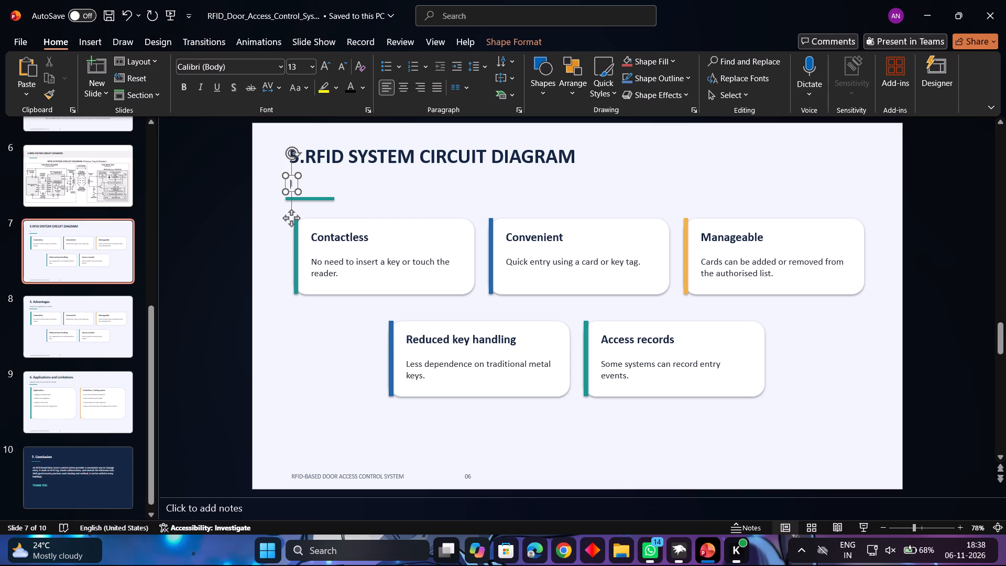
Move slide 7's teal accent line up so it sits just beneath the heading.
left_click_drag(325, 196, 327, 171)
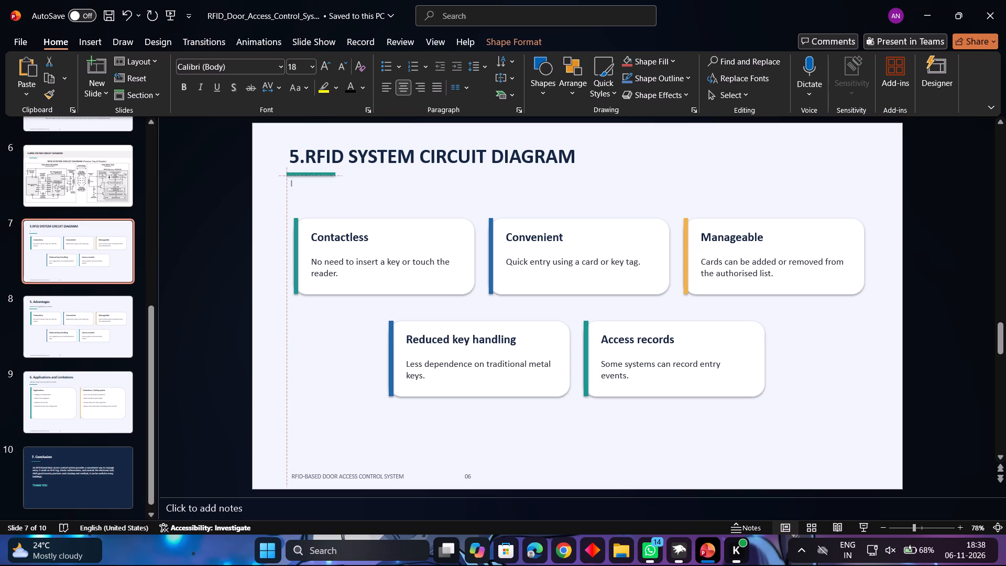
left_click_drag(327, 171, 327, 174)
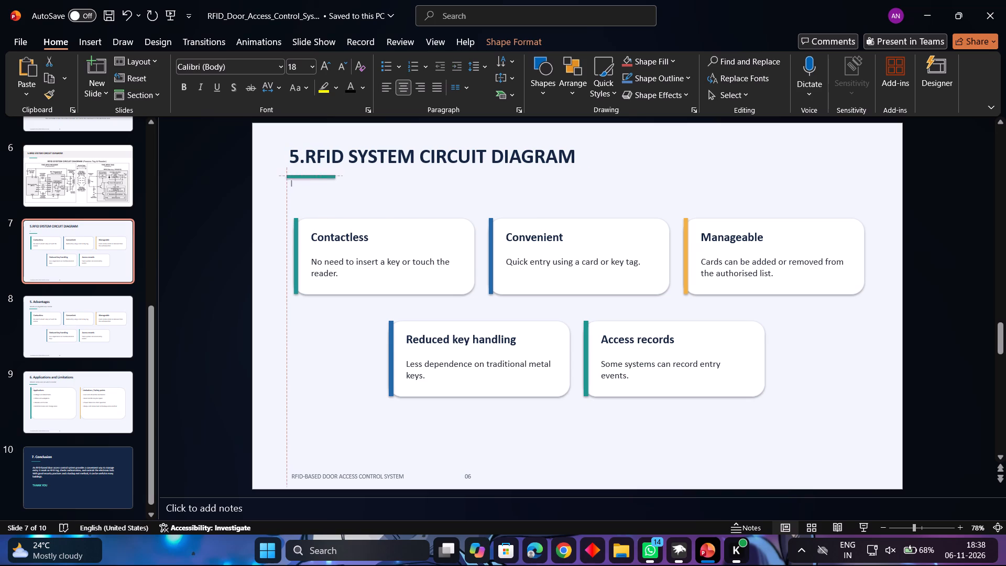
left_click_drag(327, 174, 327, 176)
left_click(615, 181)
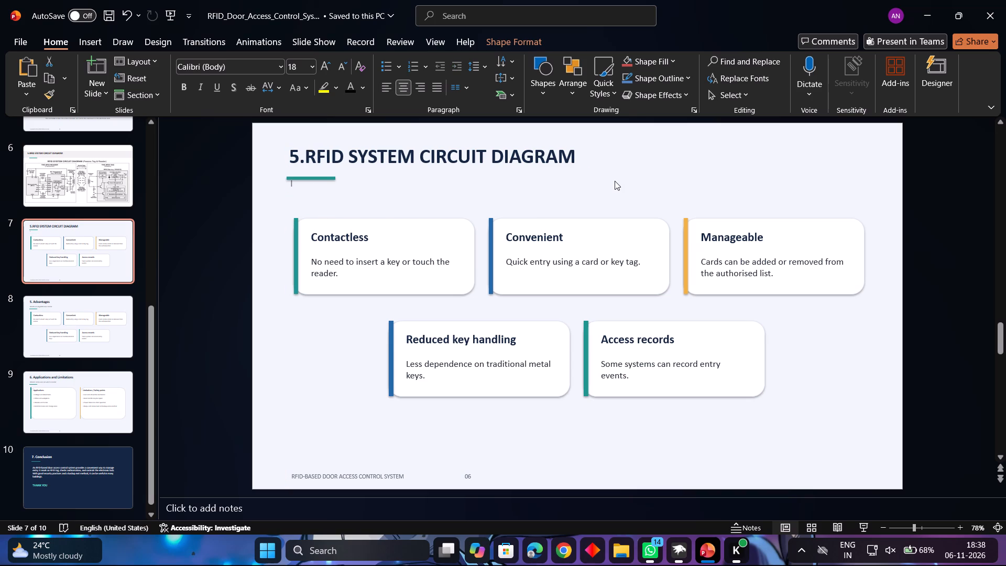
Move slide 7's emptied subtitle box to the slide's left margin beside the Contactless card and clear its leftover space.
left_click_drag(295, 184, 255, 209)
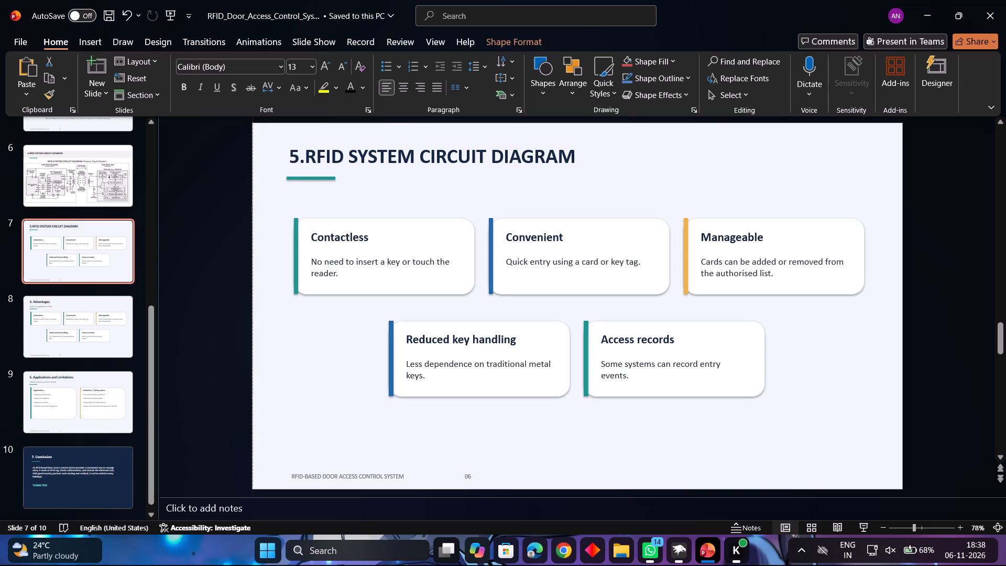
left_click_drag(255, 209, 248, 210)
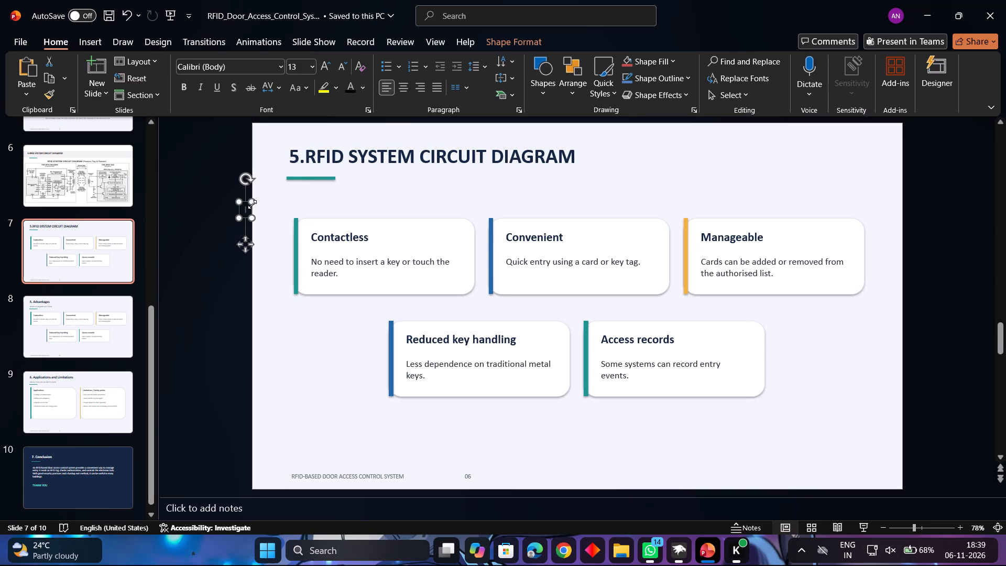
left_click_drag(249, 205, 277, 212)
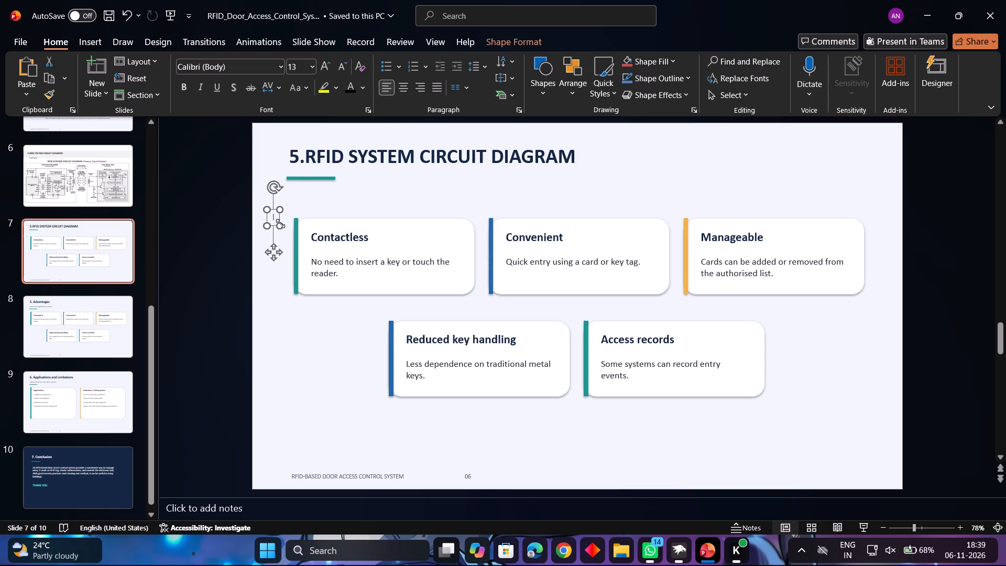
left_click(274, 217)
key("BackSpace")
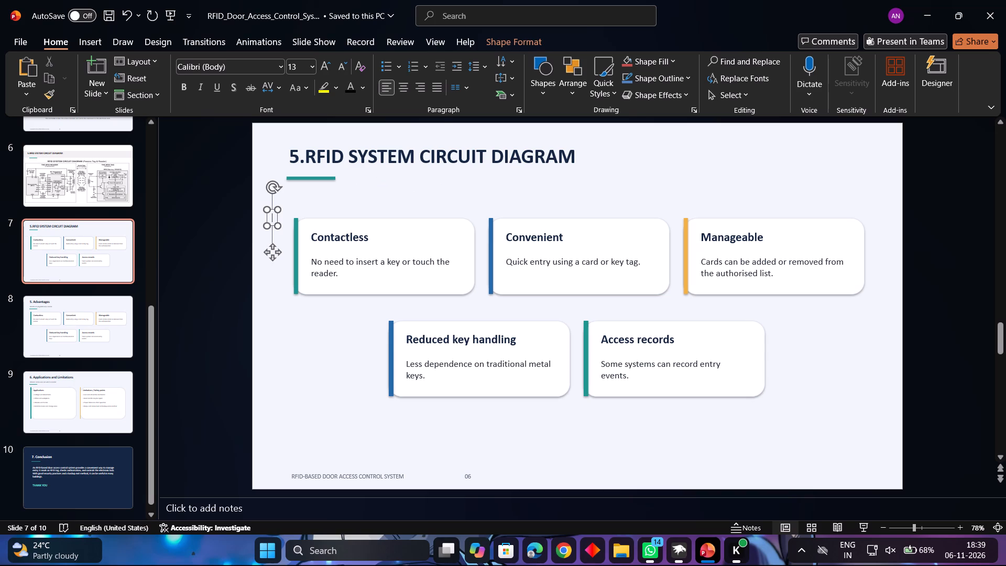
left_click(566, 161)
left_click(672, 192)
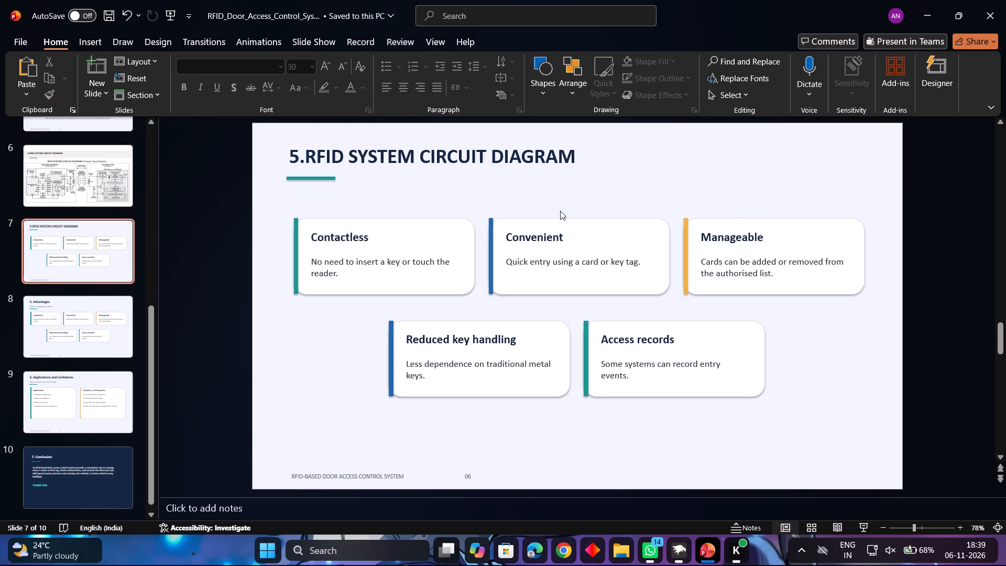
Cut the circuit diagram picture from slide 6 and paste it onto slide 7, over the advantage cards.
left_click(93, 183)
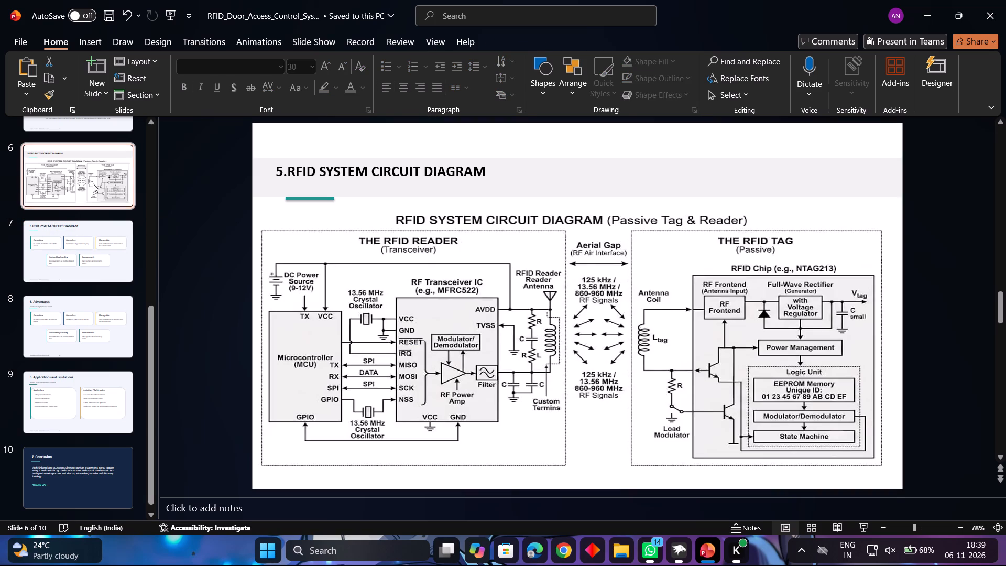
right_click(321, 251)
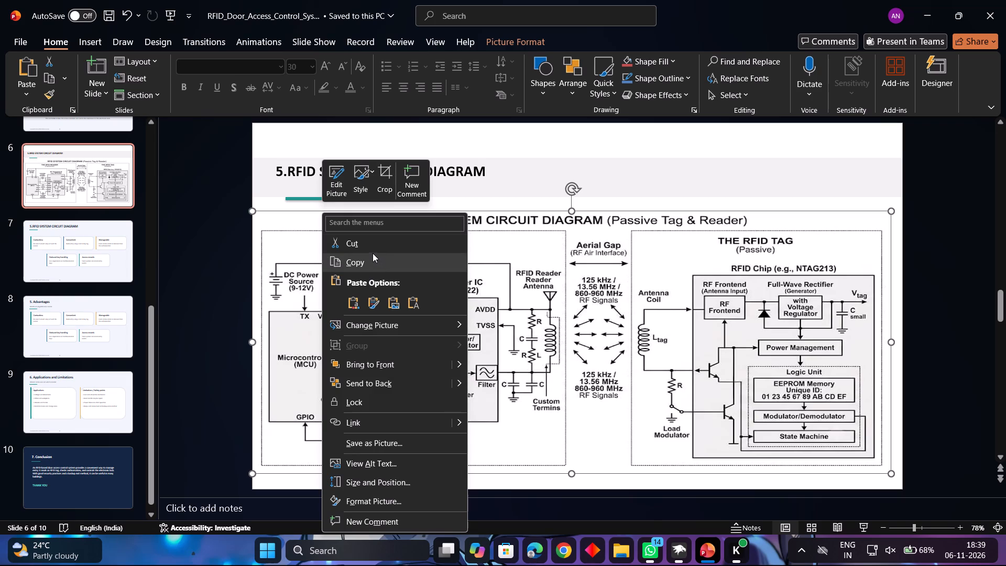
left_click(372, 251)
left_click(116, 250)
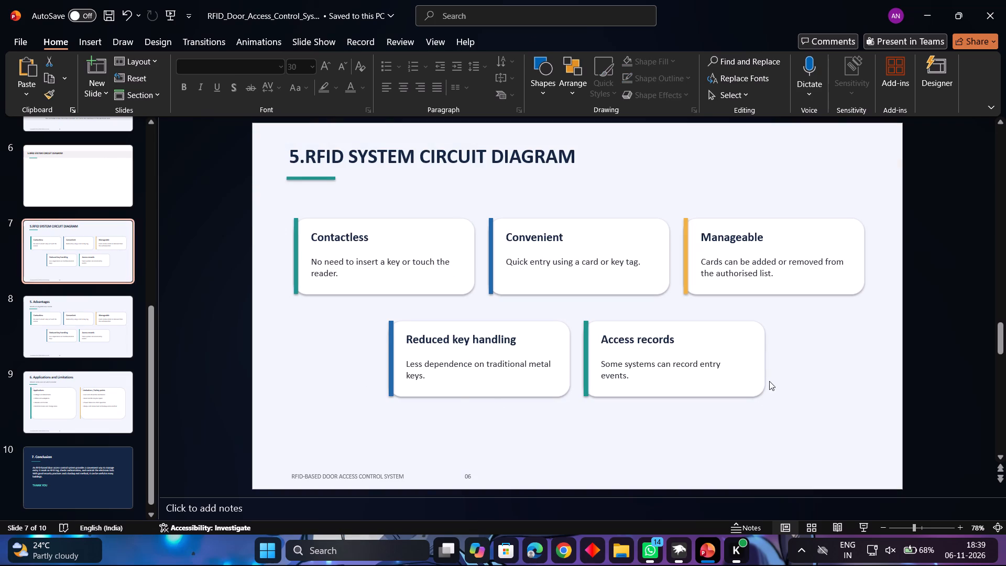
right_click(767, 376)
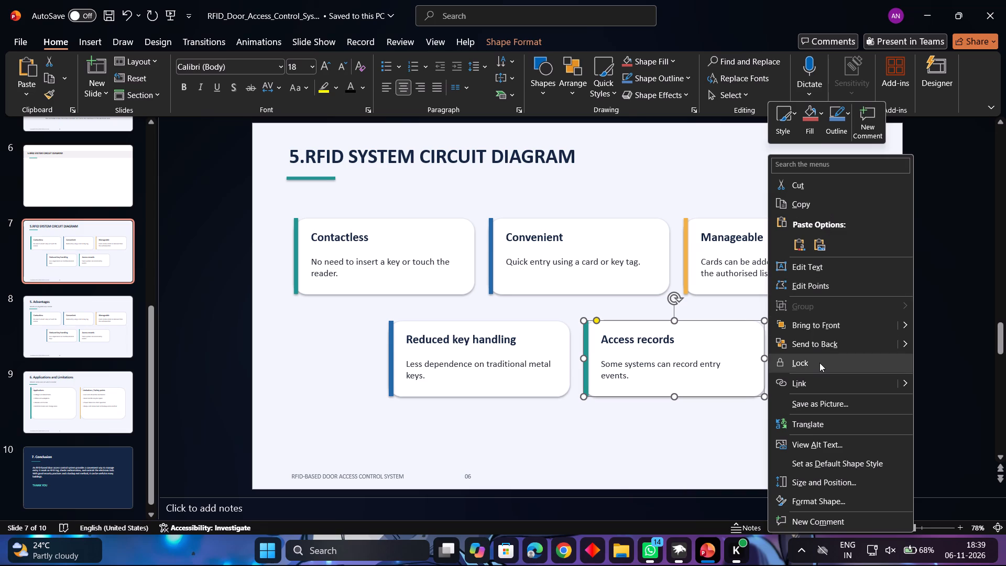
scroll(819, 363, "down", 1)
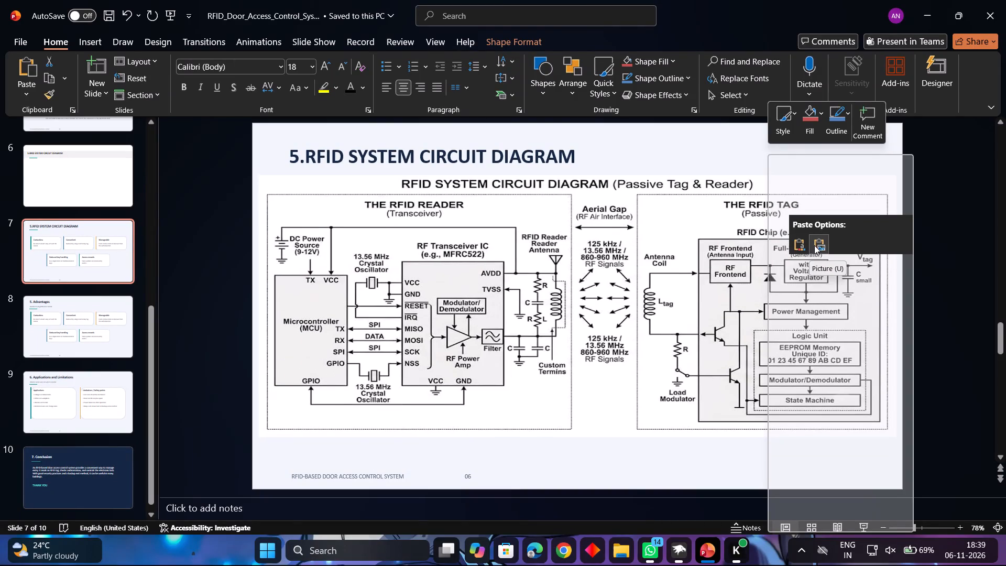
left_click(806, 245)
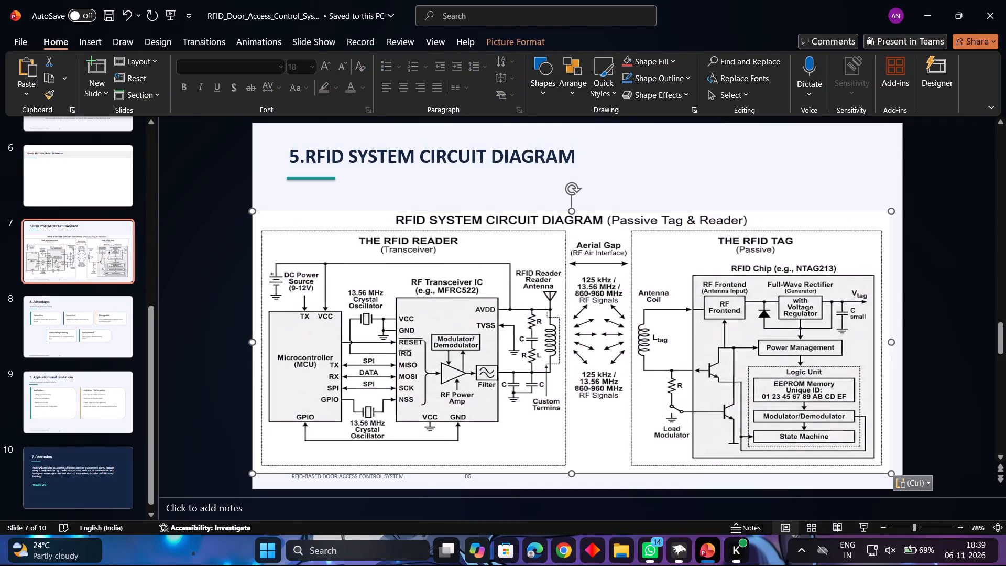
left_click(715, 167)
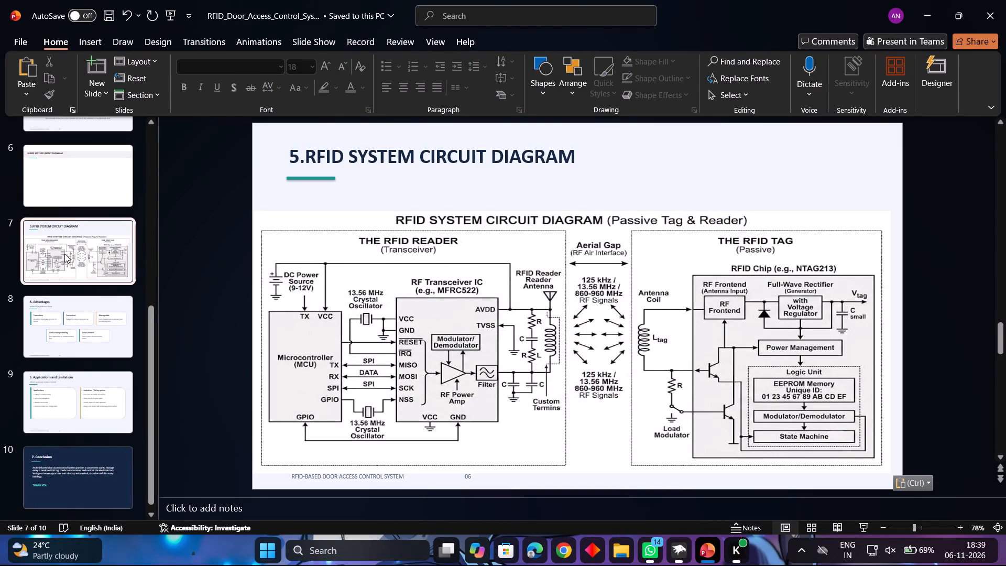
Delete the old circuit diagram slide, slide 6, which has the white background.
left_click(75, 191)
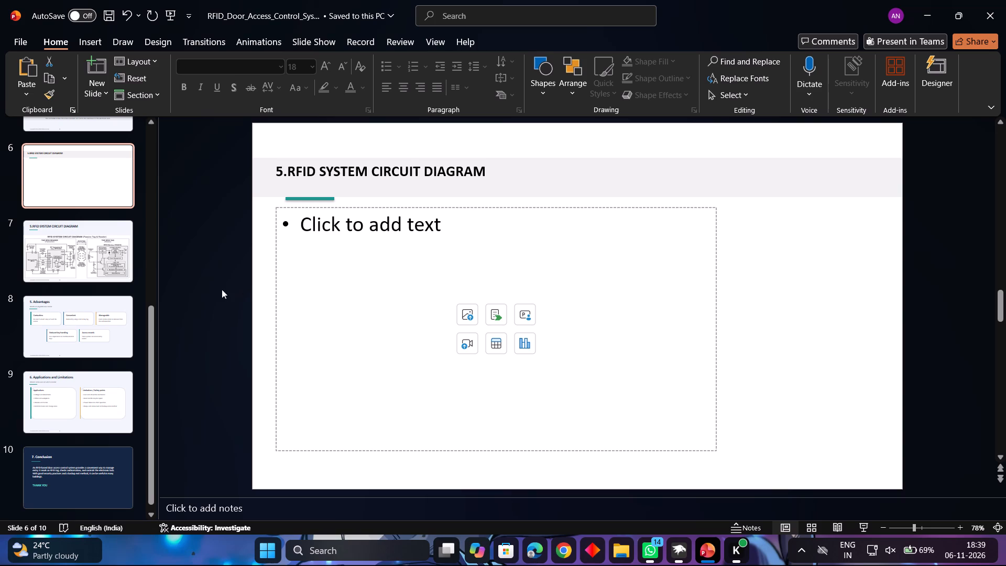
left_click(88, 258)
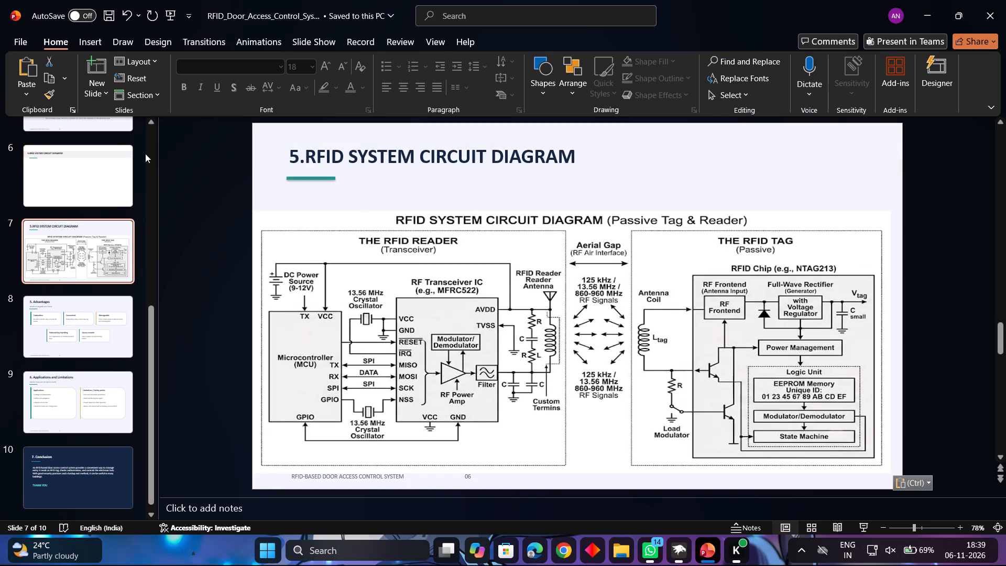
right_click(87, 176)
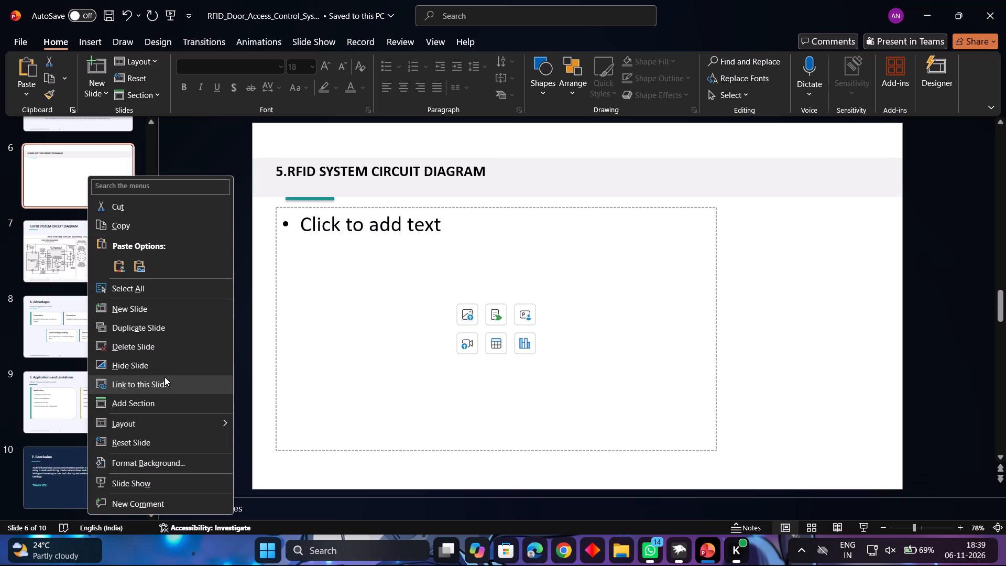
left_click(136, 350)
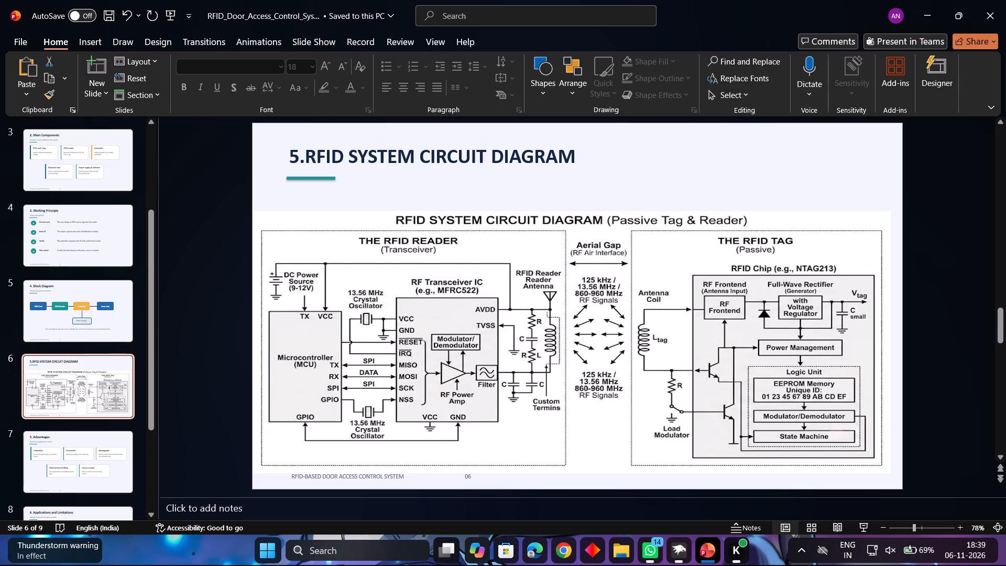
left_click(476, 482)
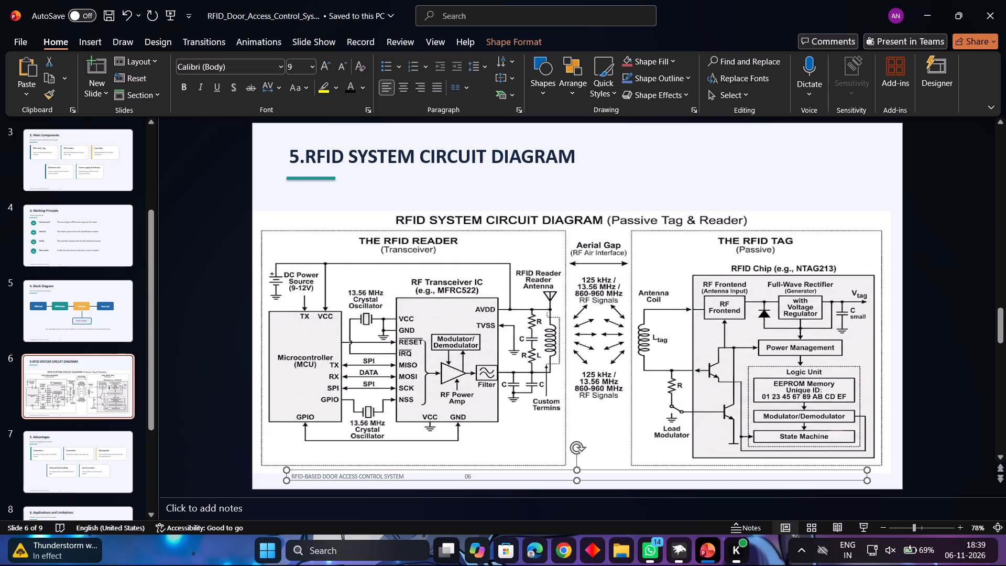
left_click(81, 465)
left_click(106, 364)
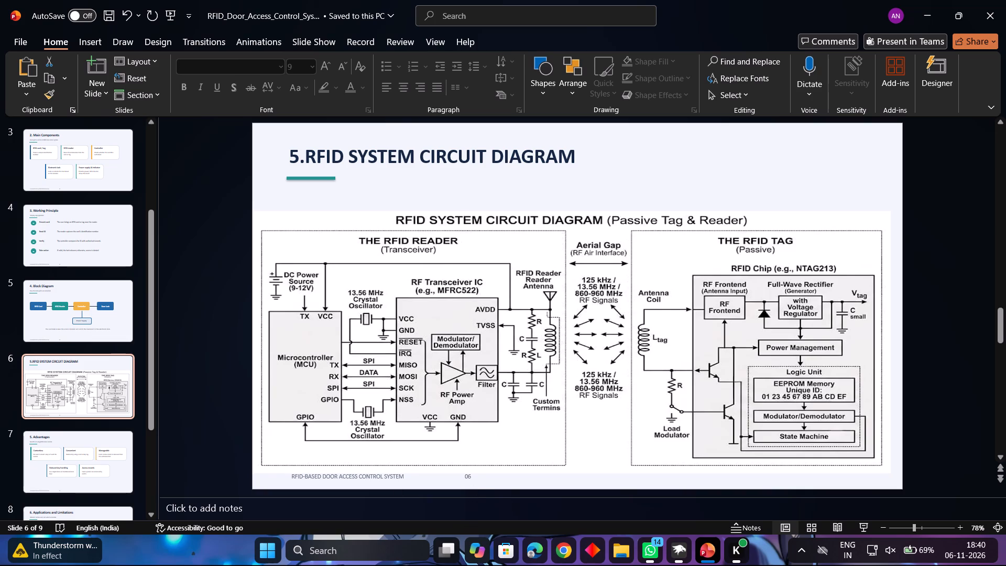
Delete the footer text box with the presentation name and page number from the circuit diagram slide, slide 6.
left_click(474, 475)
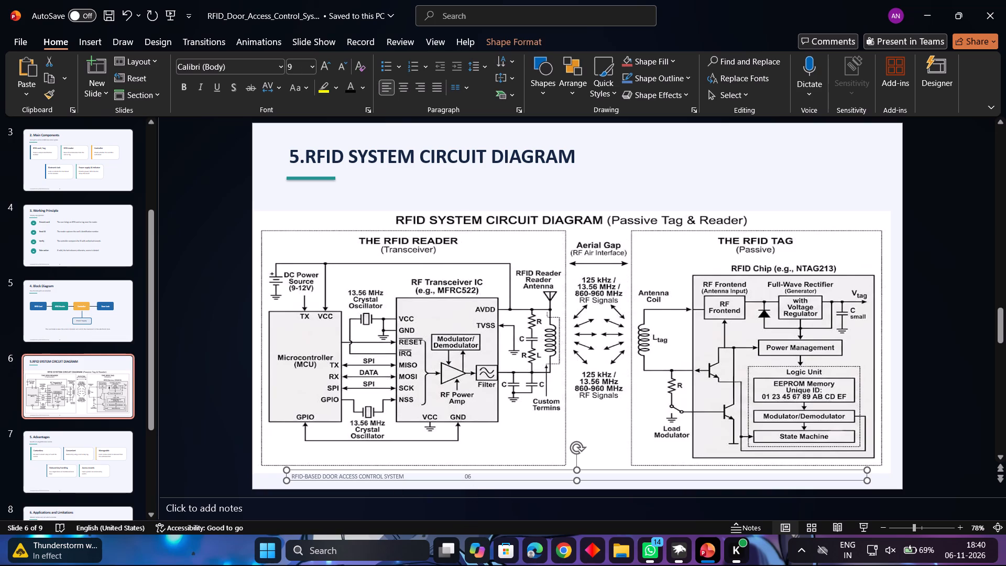
key("BackSpace")
key("BackSpace")
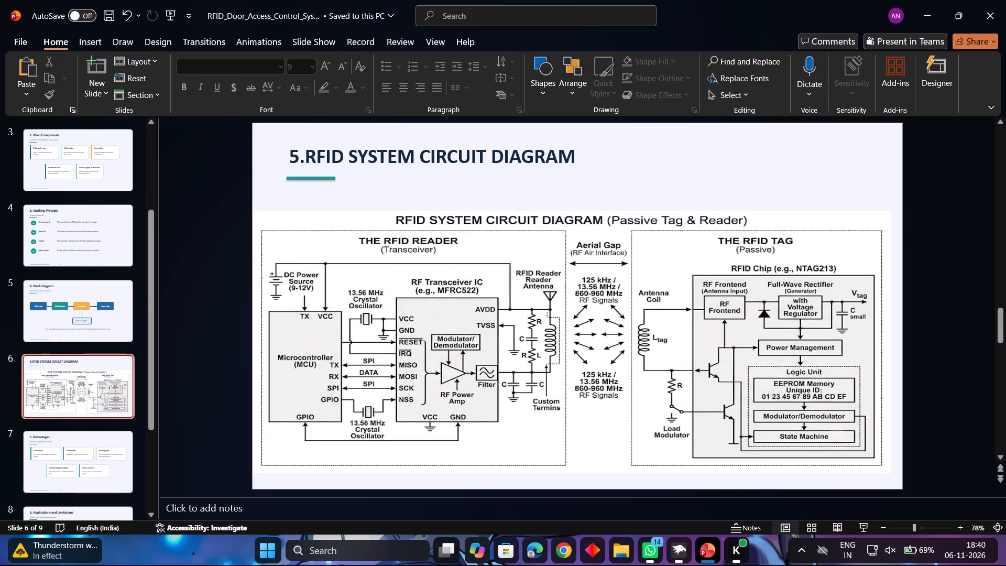
left_click_drag(466, 482, 467, 477)
left_click(58, 425)
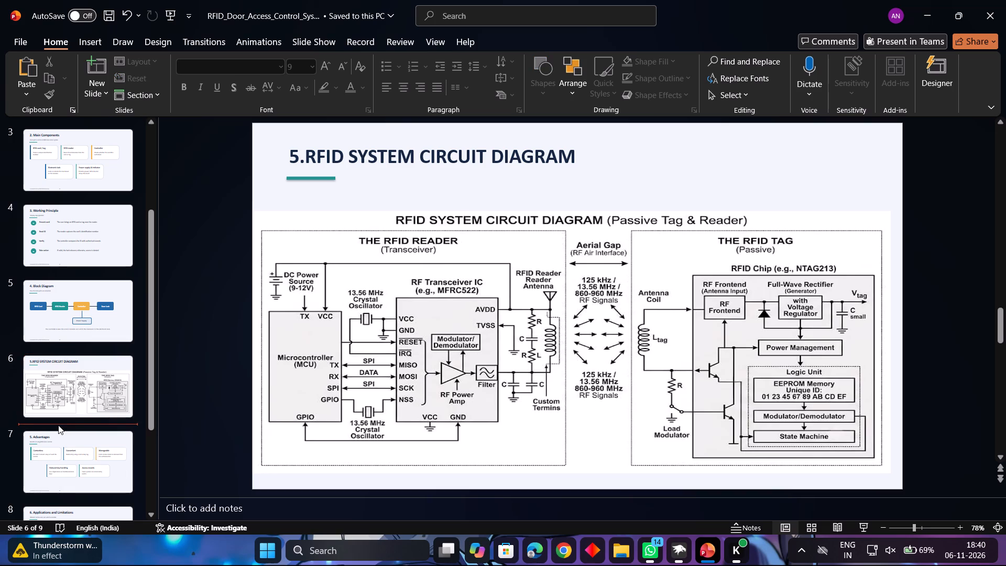
Move slide 6's circuit diagram picture up slightly and stretch its upper edge toward the heading to make it taller.
left_click_drag(372, 210, 372, 201)
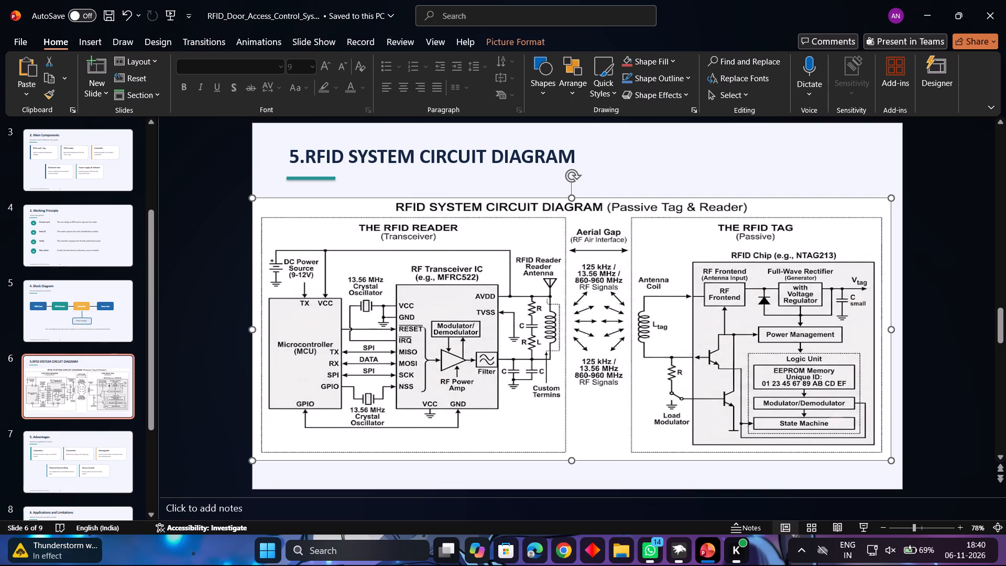
left_click_drag(570, 193, 570, 187)
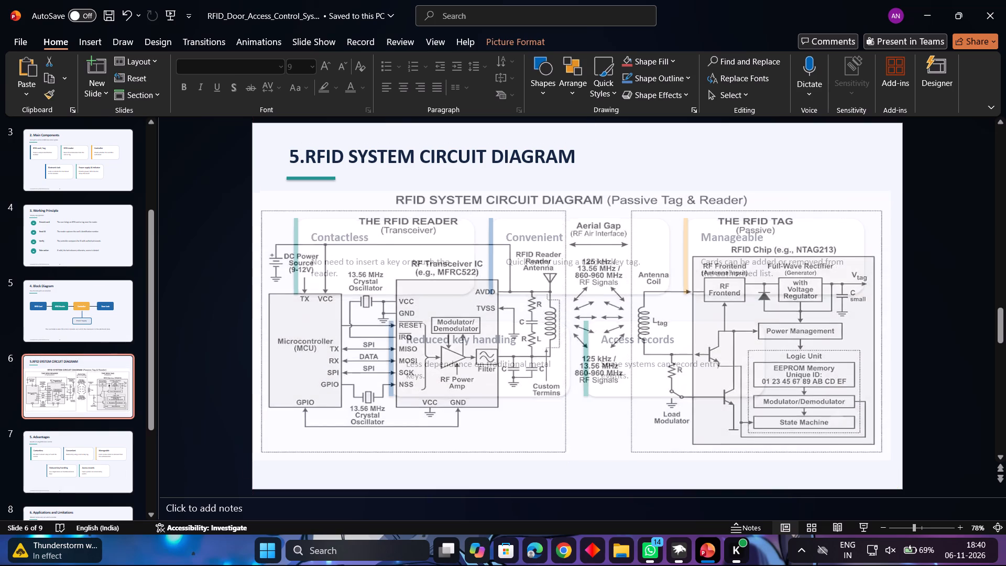
left_click_drag(570, 187, 568, 176)
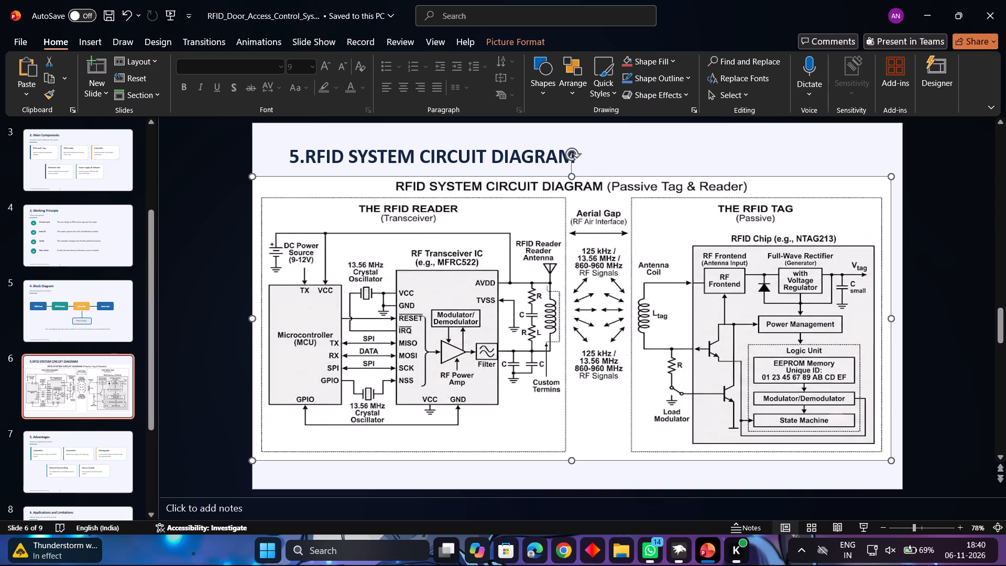
Position the stretched circuit diagram picture just beneath the teal accent line, roughly centred across the slide and covering the advantage cards.
left_click_drag(561, 203, 668, 168)
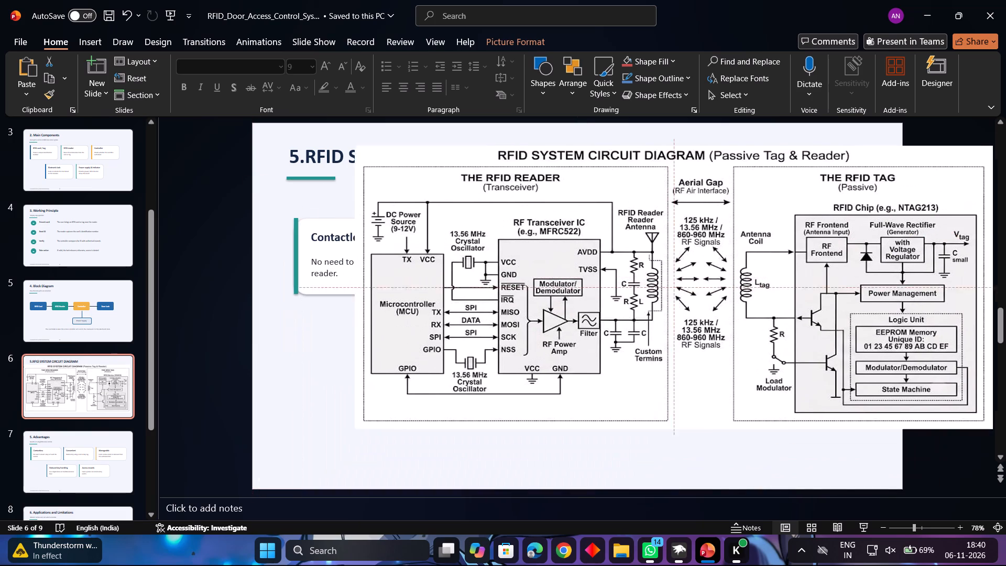
left_click_drag(668, 168, 575, 224)
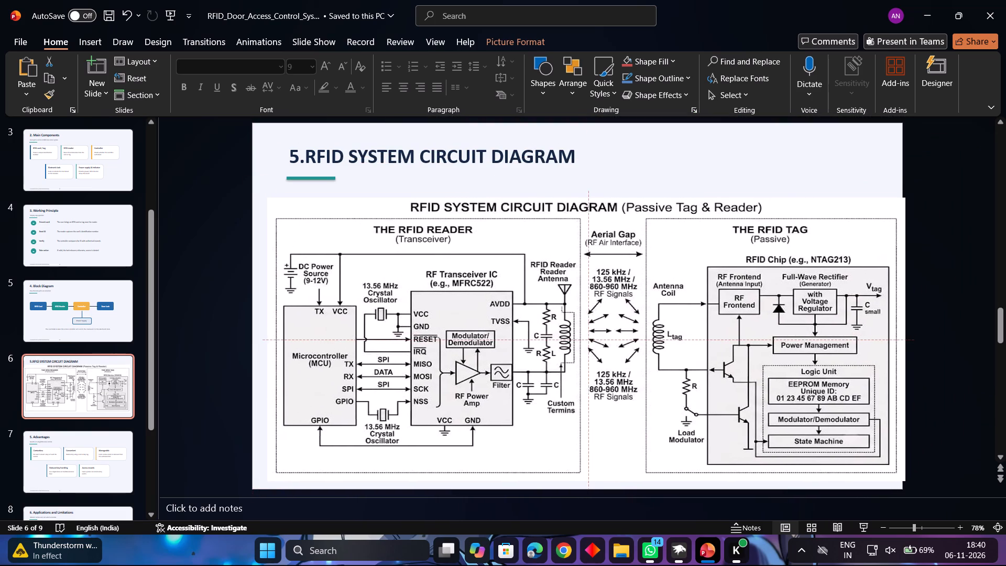
left_click_drag(575, 224, 562, 211)
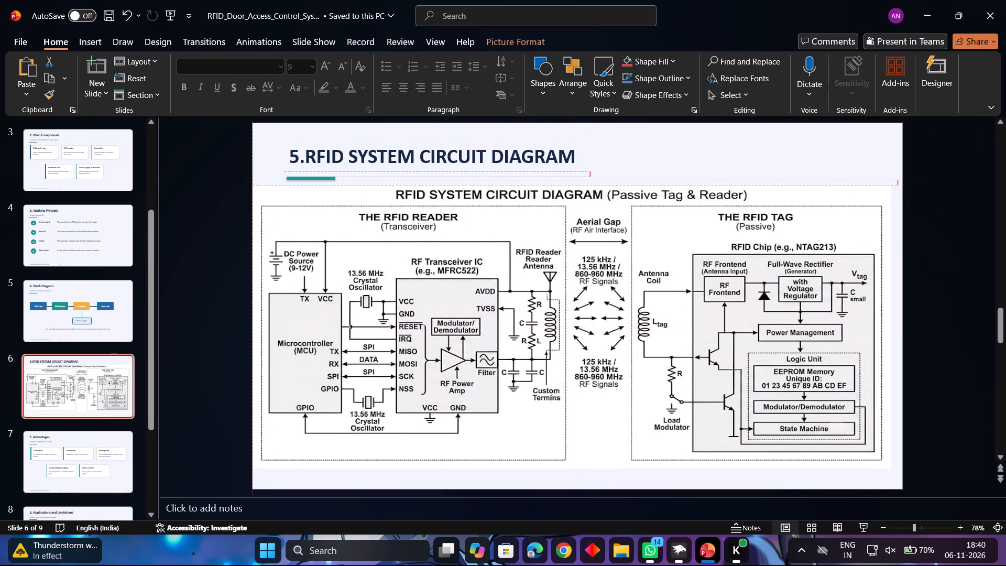
left_click_drag(562, 211, 572, 210)
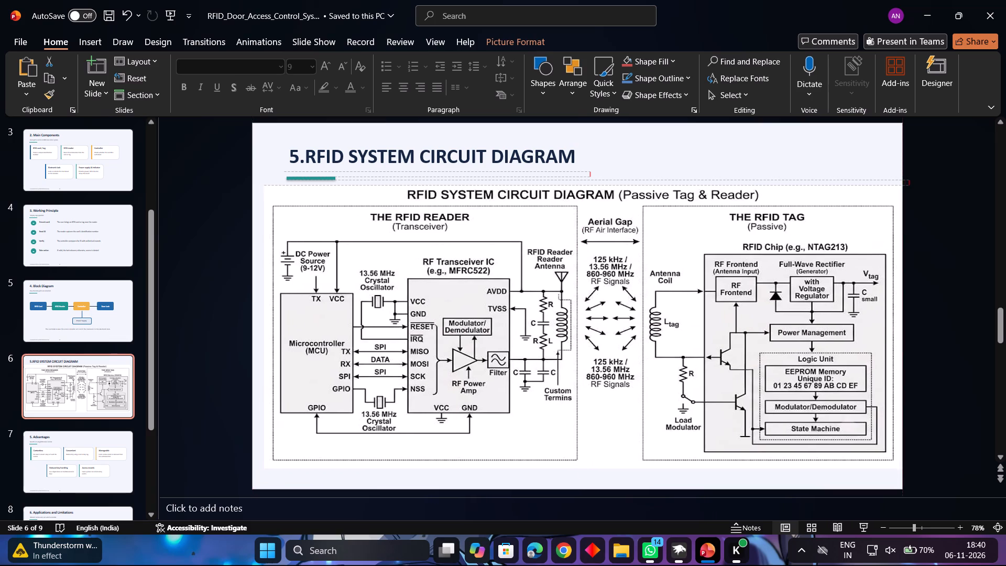
left_click_drag(572, 210, 569, 210)
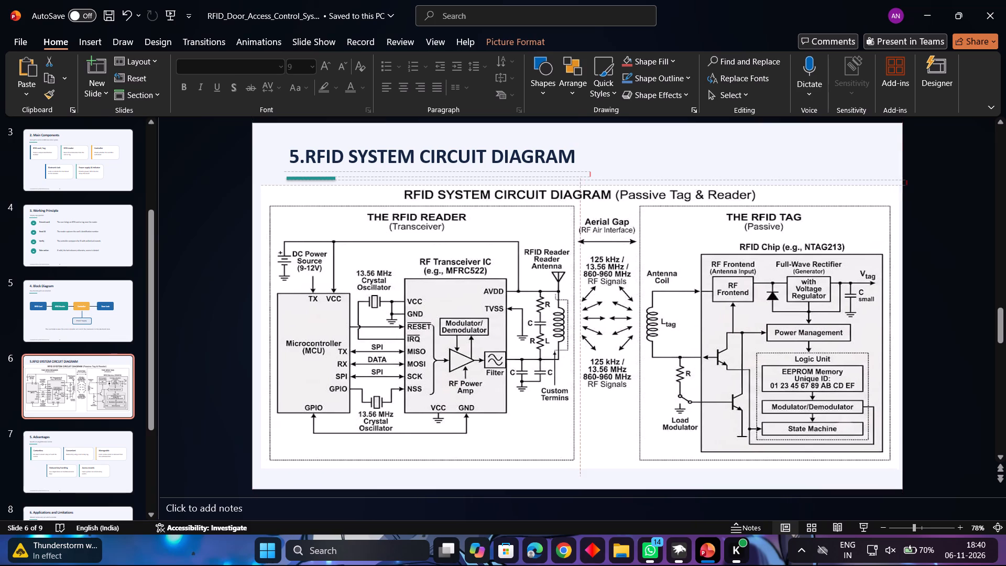
left_click_drag(569, 210, 568, 210)
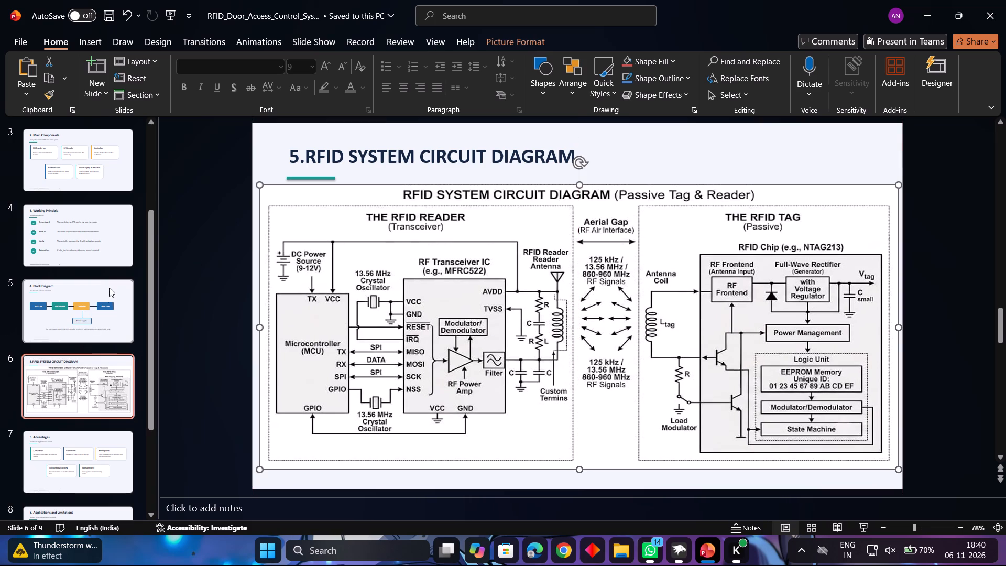
Review the Advantages and Applications and Limitations slides, and page through the deck from the title slide to slide 8.
left_click(73, 450)
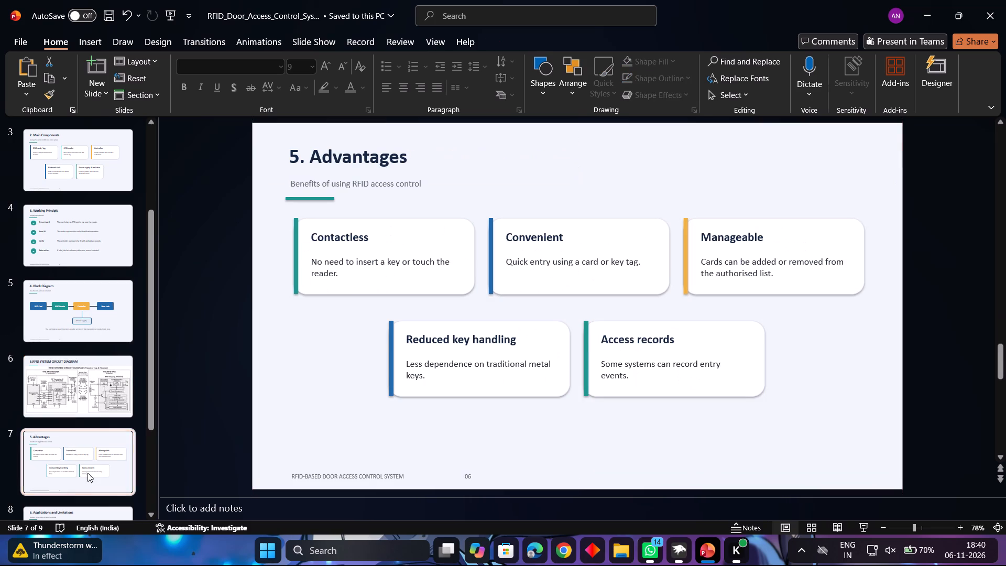
left_click(89, 519)
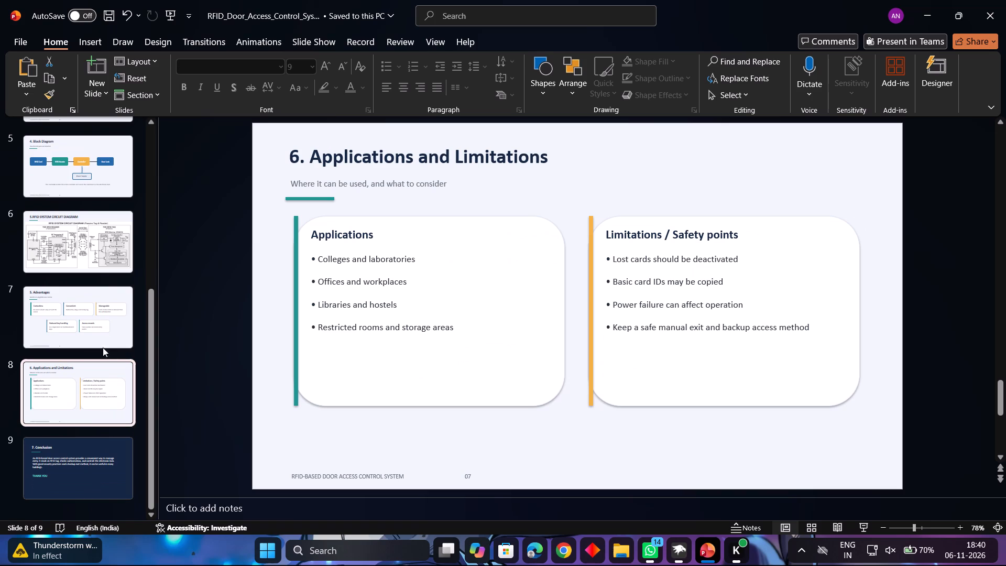
scroll(96, 252, "up", 2)
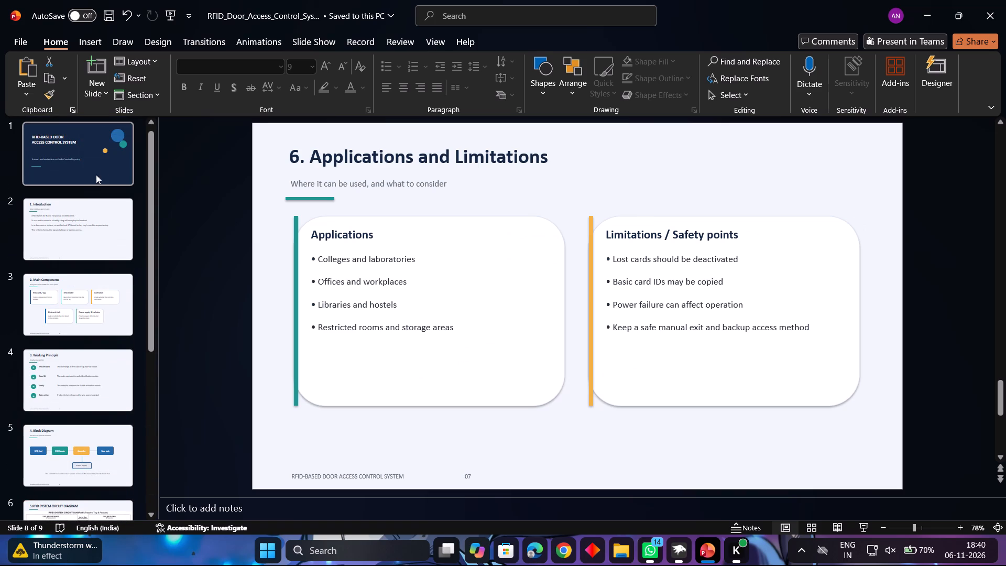
left_click(101, 169)
key("Down")
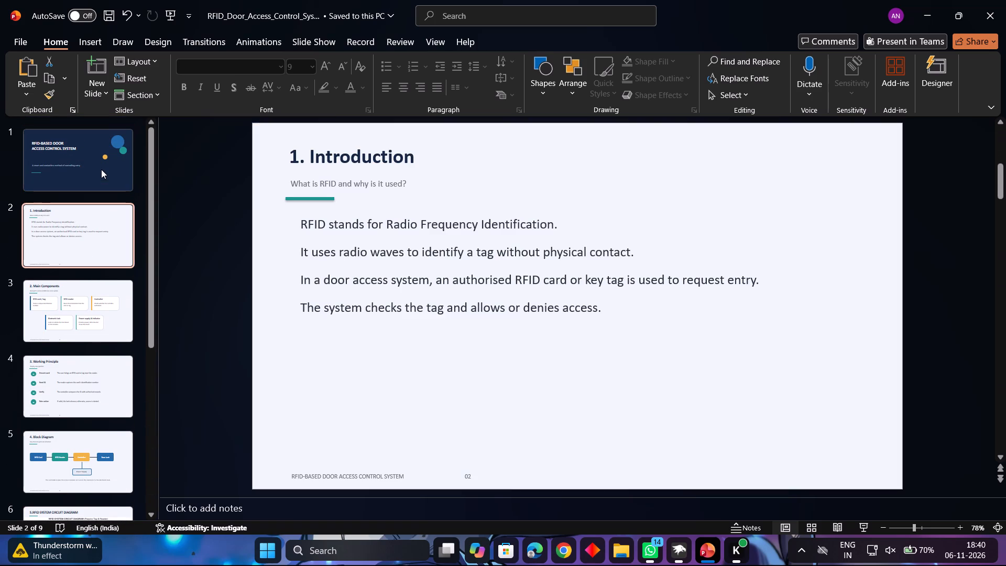
key("Down")
key("Down")
key("Down")
key("Down")
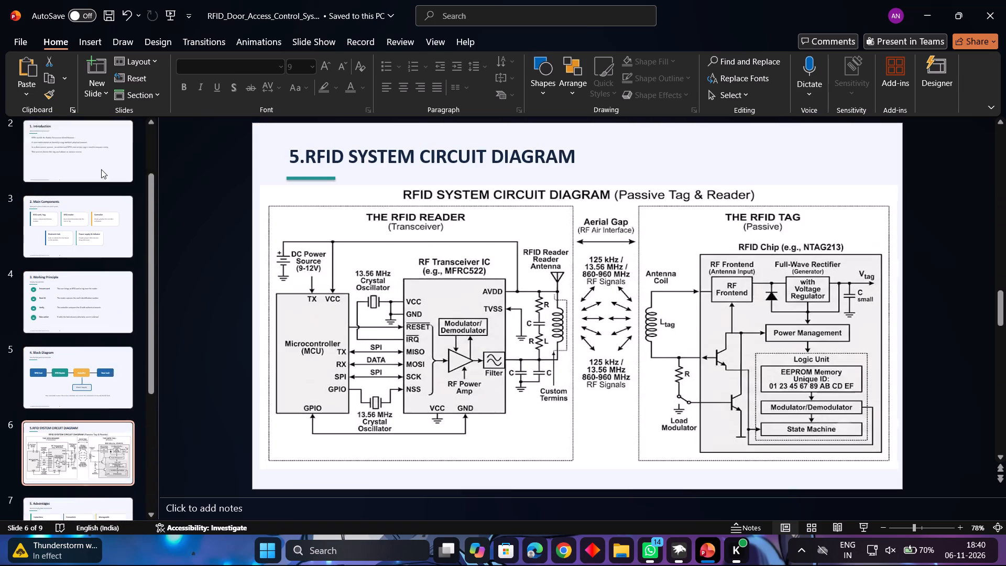
key("Down")
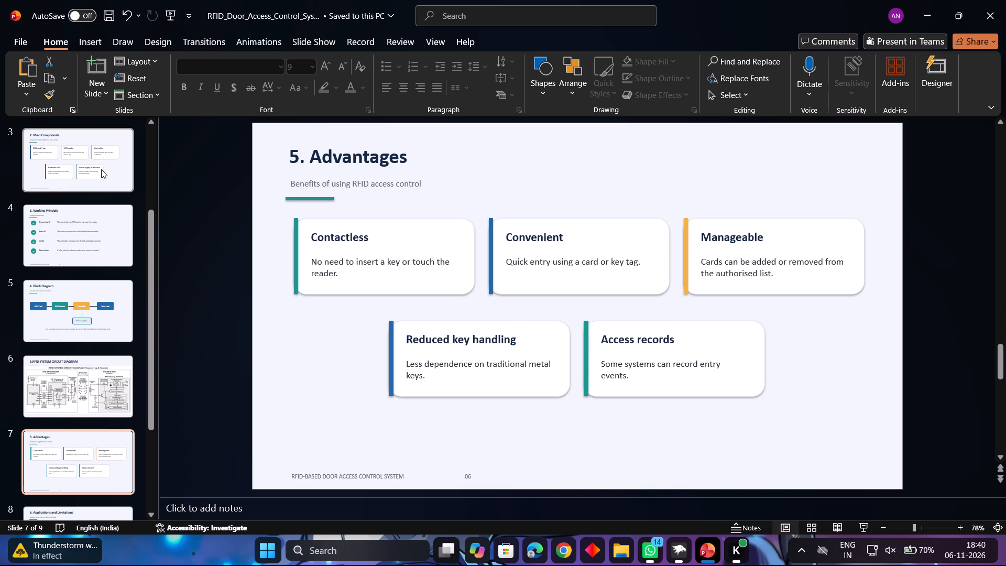
key("Down")
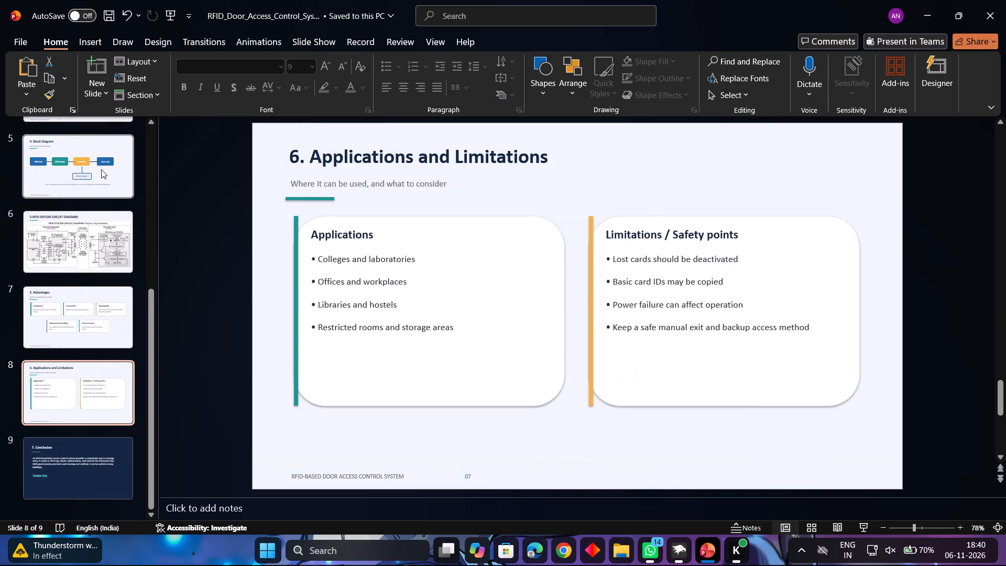
Return to the title slide and page back and forth through slides 1 to 6 to check their order and consistent styling.
key("Up")
key("Up")
key("Up")
key("Up")
key("Up")
key("Up")
key("Up")
key("Up")
key("Up")
key("Up")
key("Up")
key("Up")
key("Up")
key("Up")
key("Up")
key("Up")
key("Up")
key("Up")
key("Up")
key("Up")
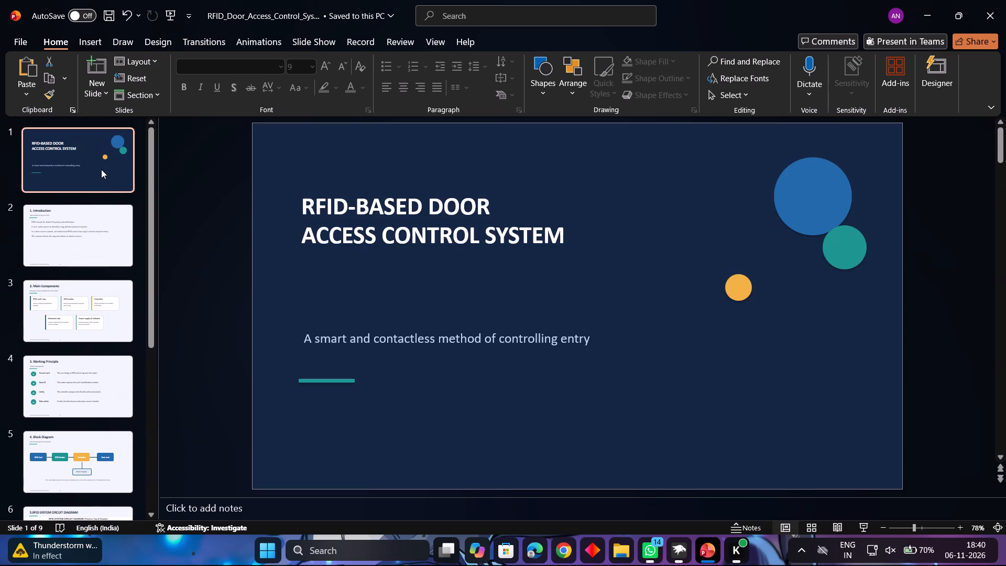
key("Down")
key("Down")
key("Down")
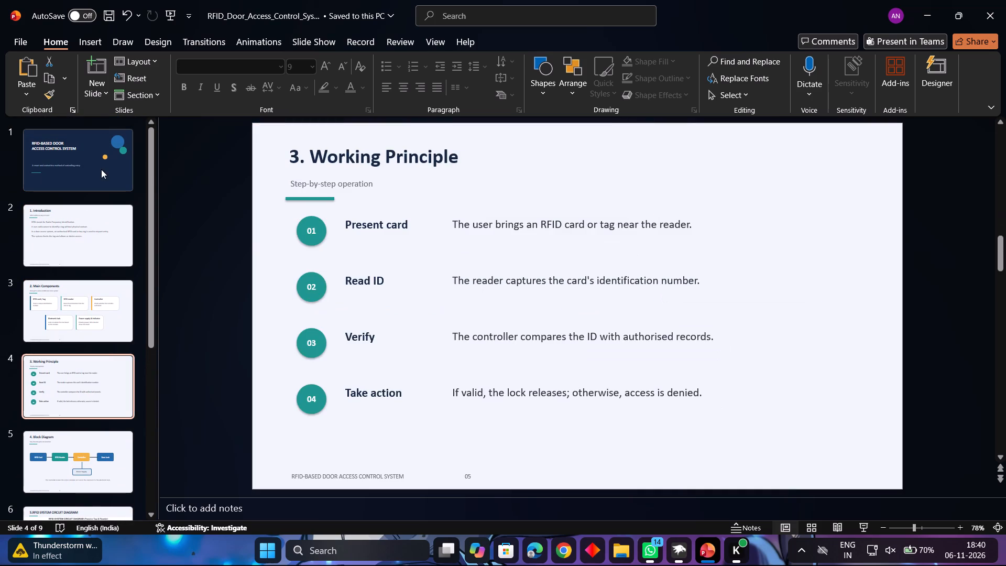
key("Down")
key("Down")
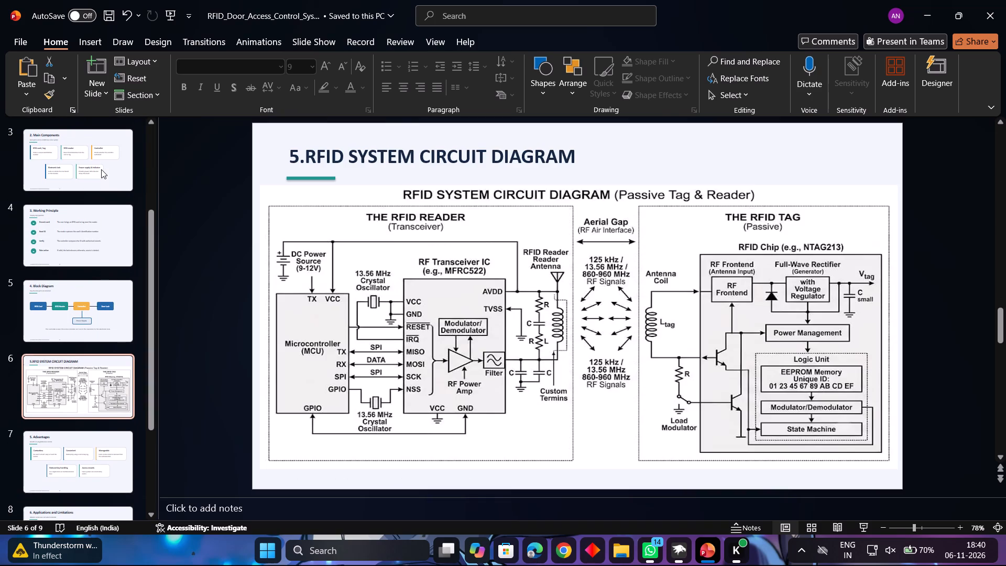
key("Up")
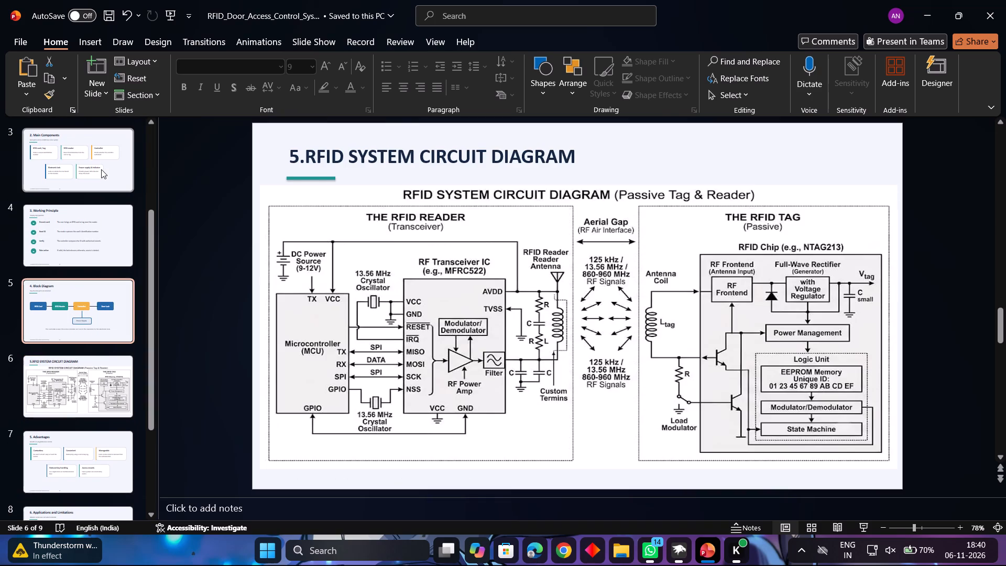
key("Up")
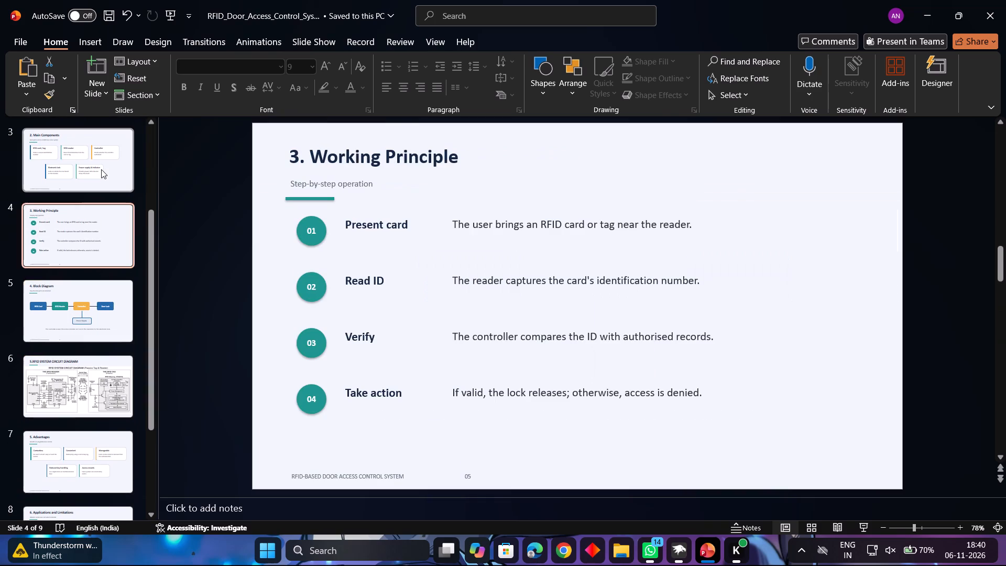
key("Up")
key("Up")
key("Up")
key("Up")
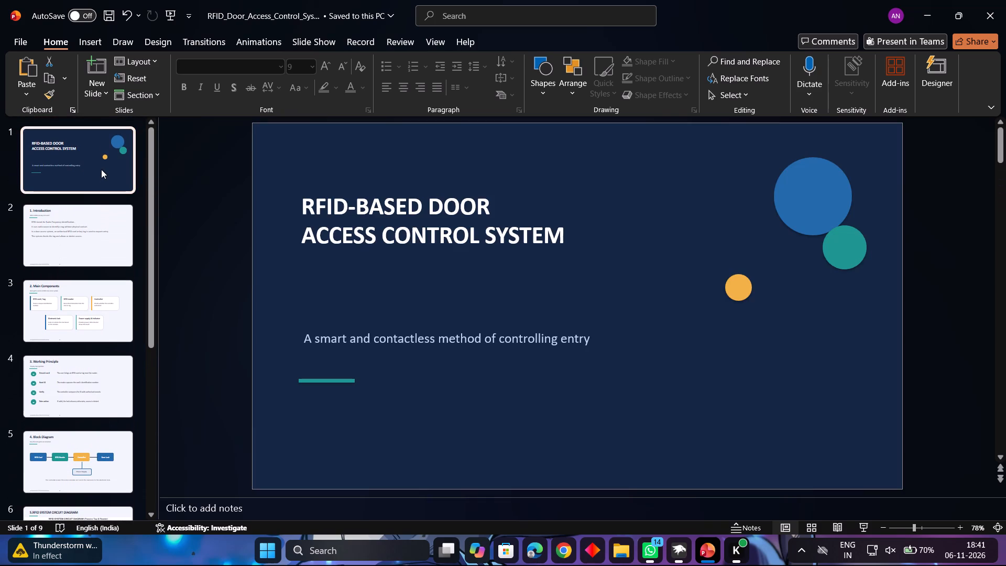
key("Down")
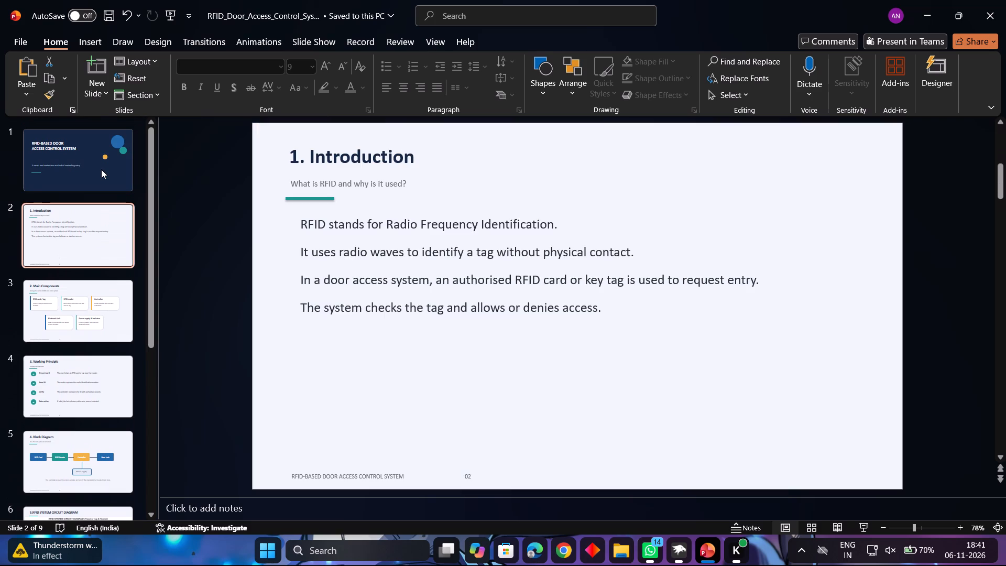
key("Down")
key("Down")
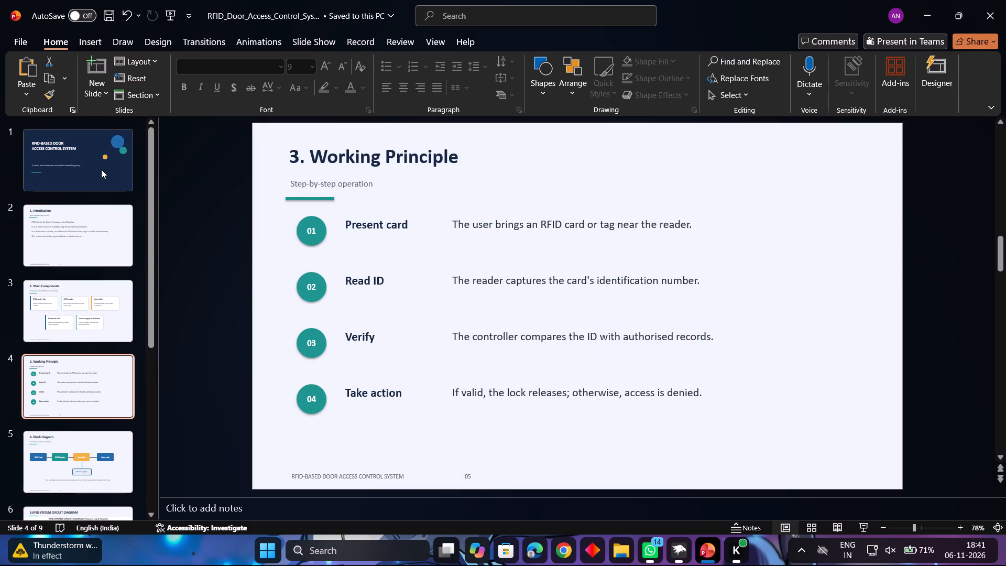
key("Up")
key("Up")
key("Up")
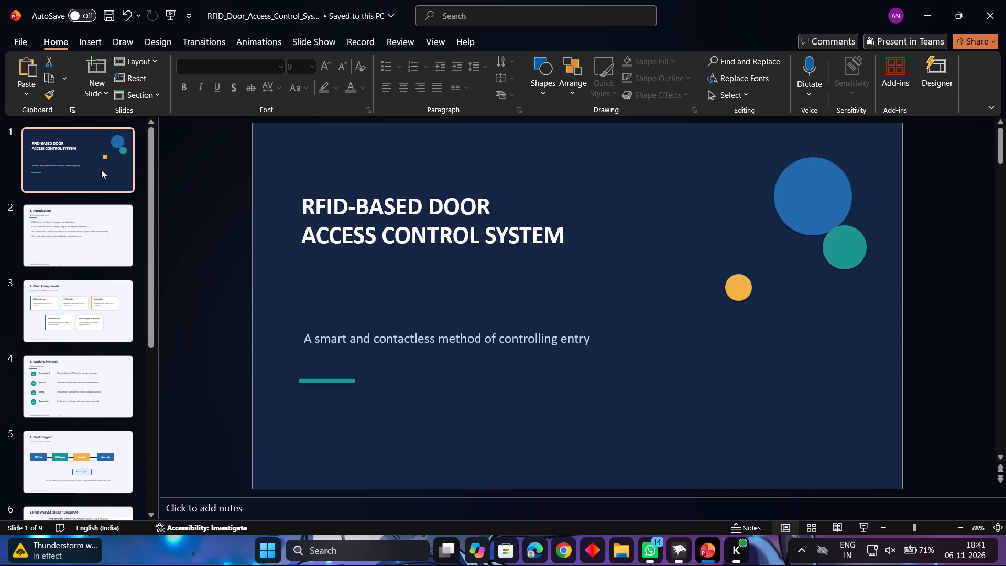
Page from the title slide to slide 6 and compare the circuit diagram slide with the neighbouring Block Diagram and Advantages slides.
key("Down")
key("Down")
key("Down")
key("Down")
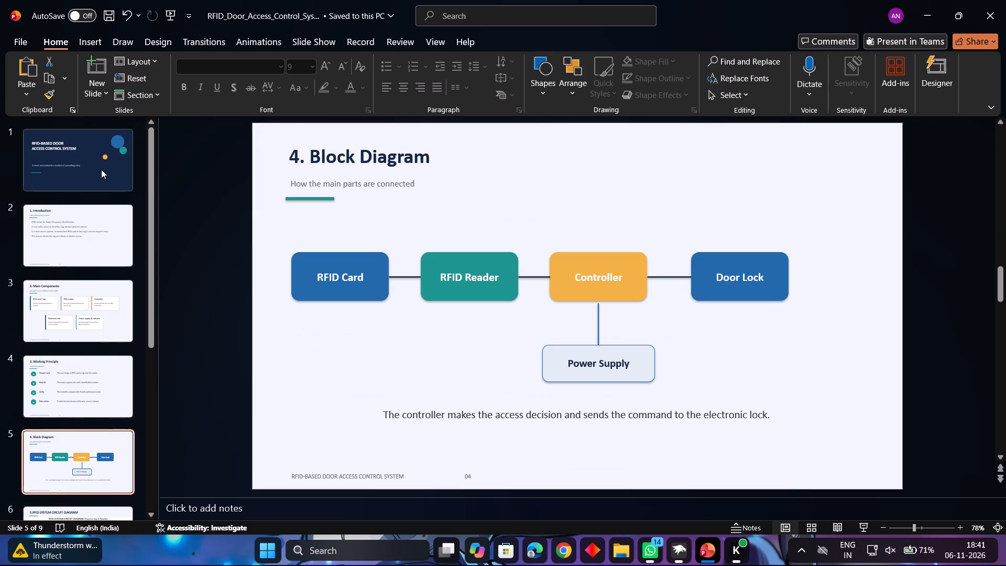
key("Down")
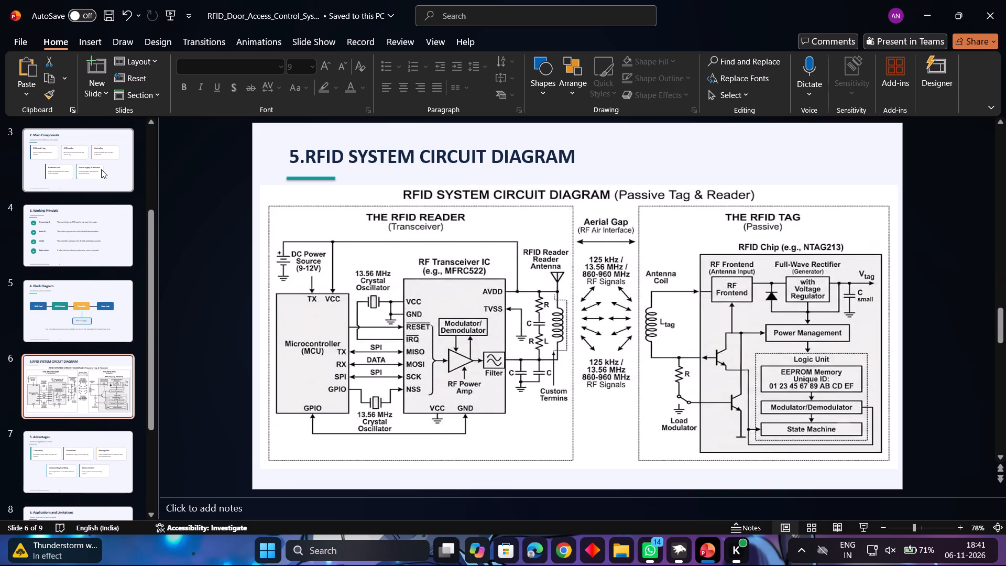
key("Up")
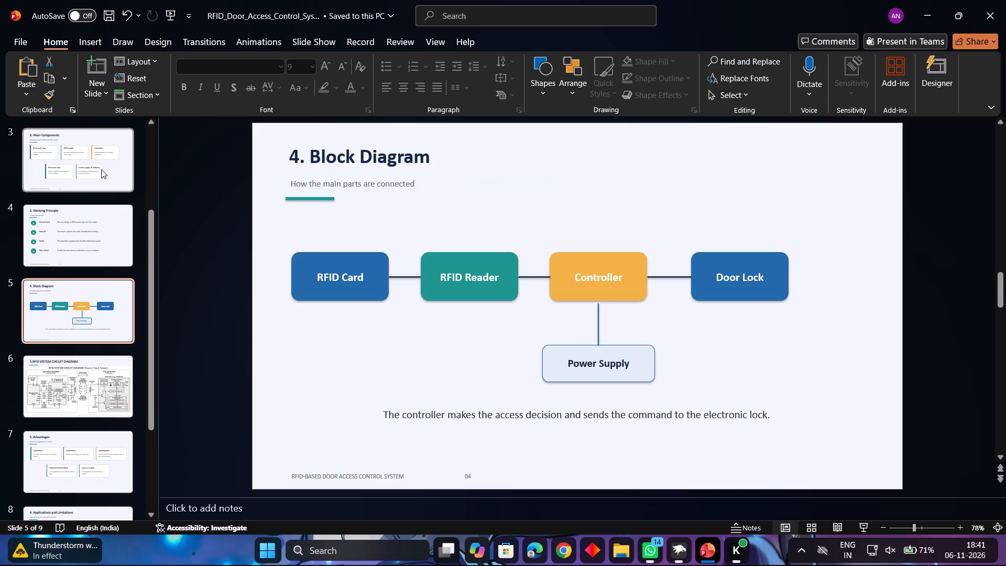
key("Down")
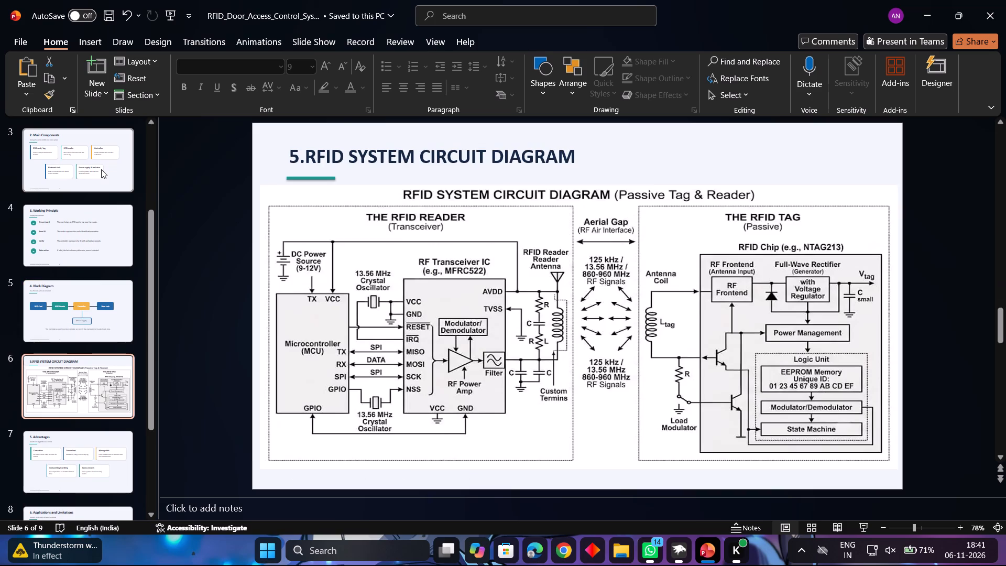
key("Down")
key("Up")
key("Down")
key("Up")
Renumber the heading of the Advantages slide so it reads 6. Advantages.
key("Down")
key("Up")
key("Down")
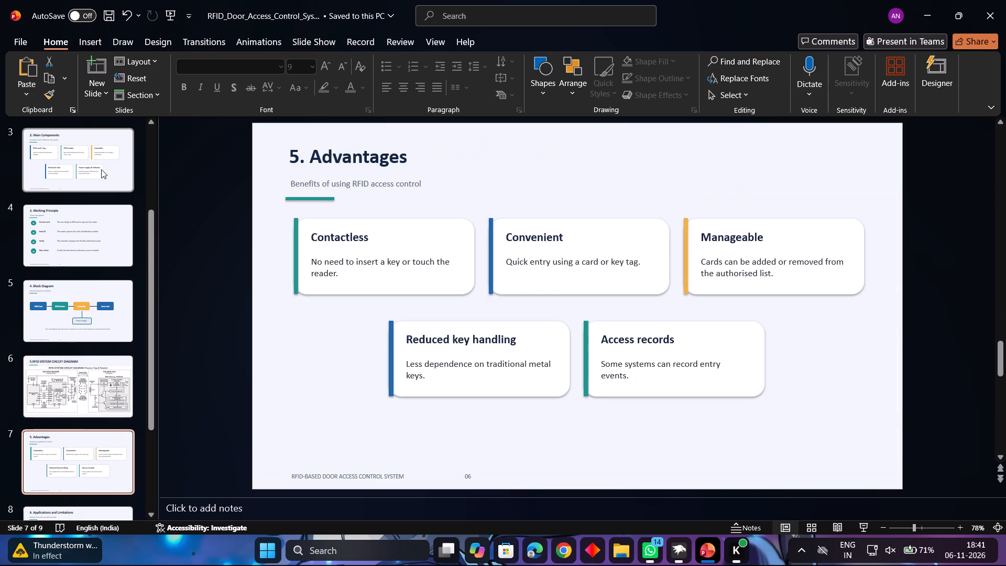
left_click(298, 153)
key("BackSpace")
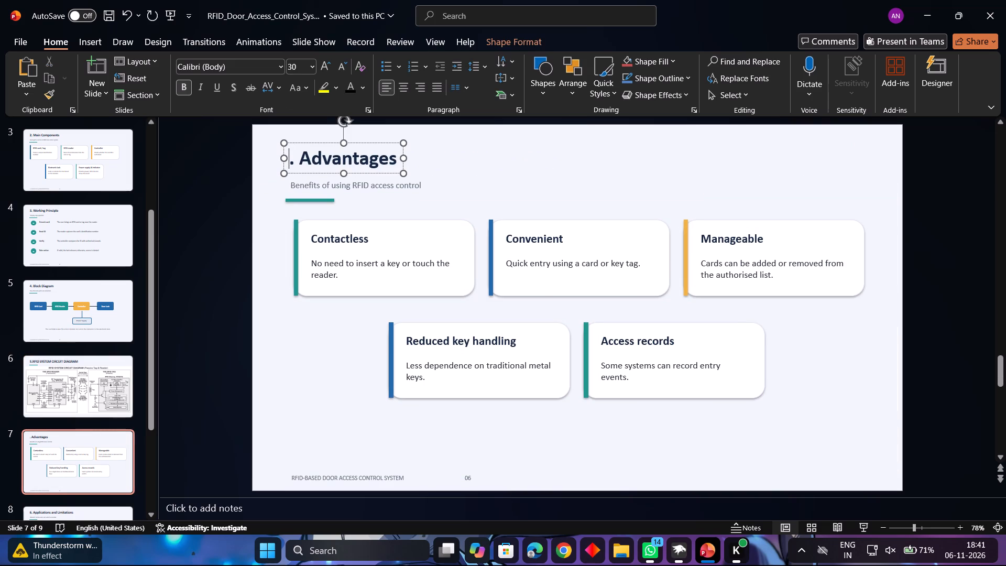
key("6")
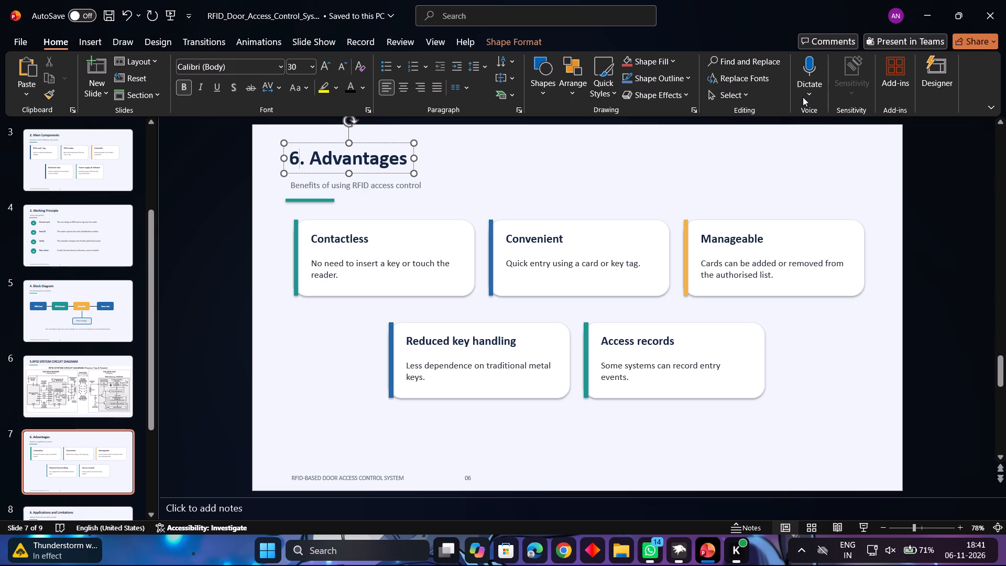
right_click(298, 158)
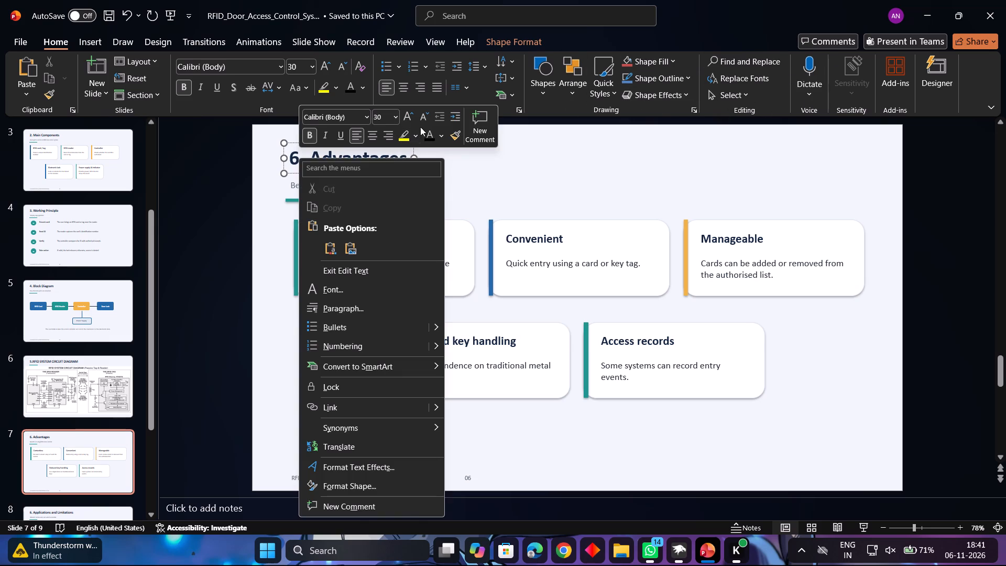
left_click(382, 115)
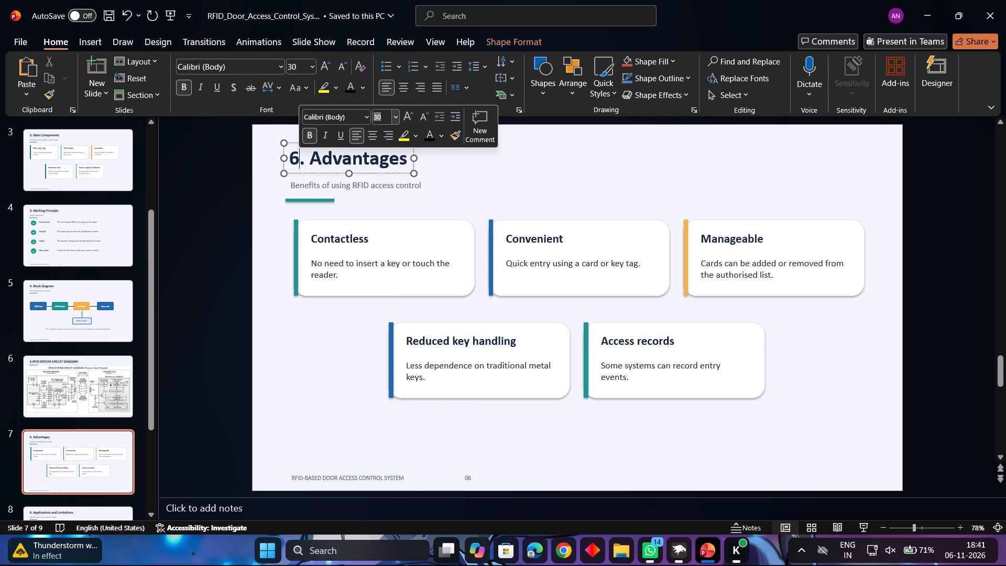
left_click(475, 159)
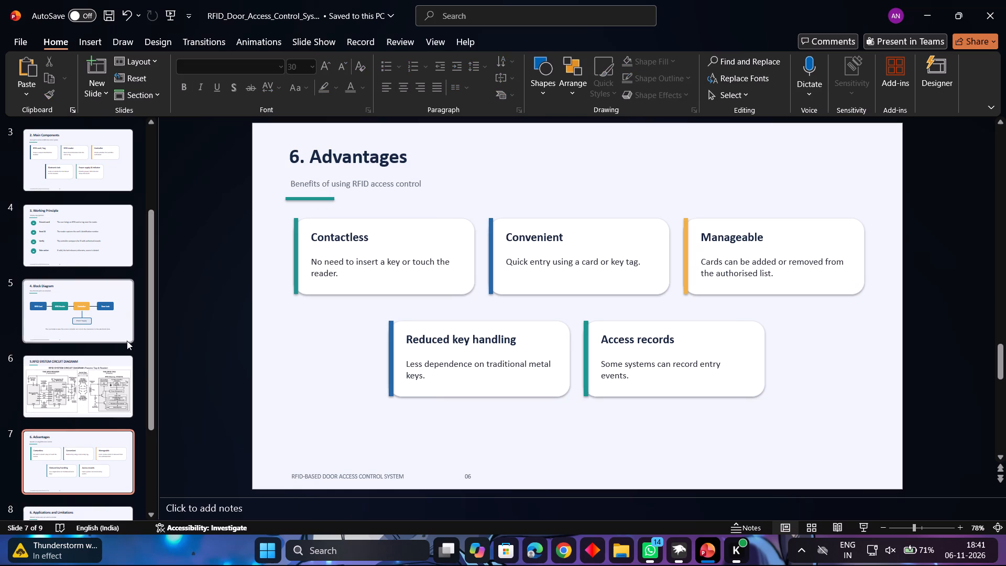
Page back and forth from the title slide to the Advantages slide to check the section heading numbers.
left_click(100, 365)
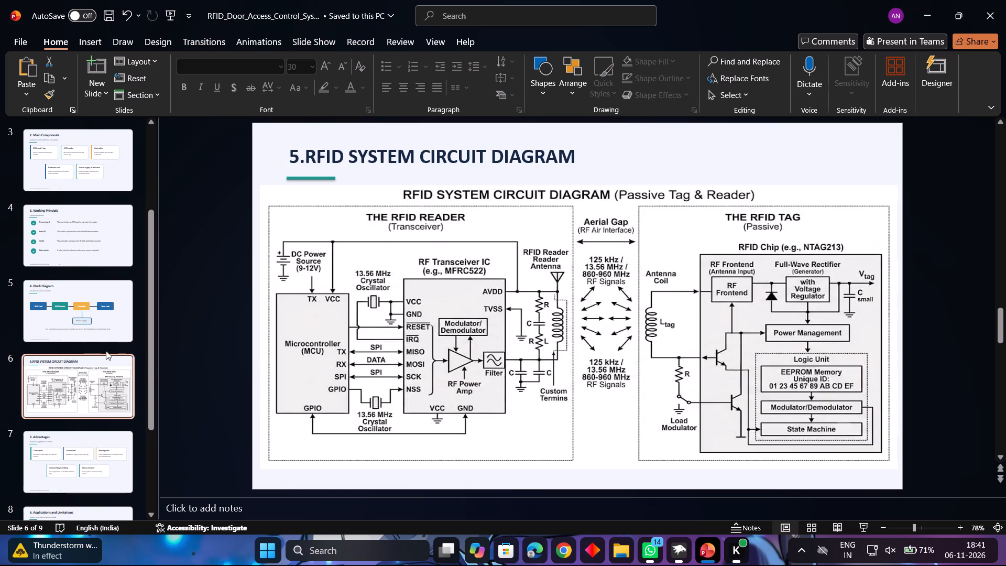
left_click_drag(106, 349, 89, 127)
scroll(89, 127, "up", 4)
left_click(87, 153)
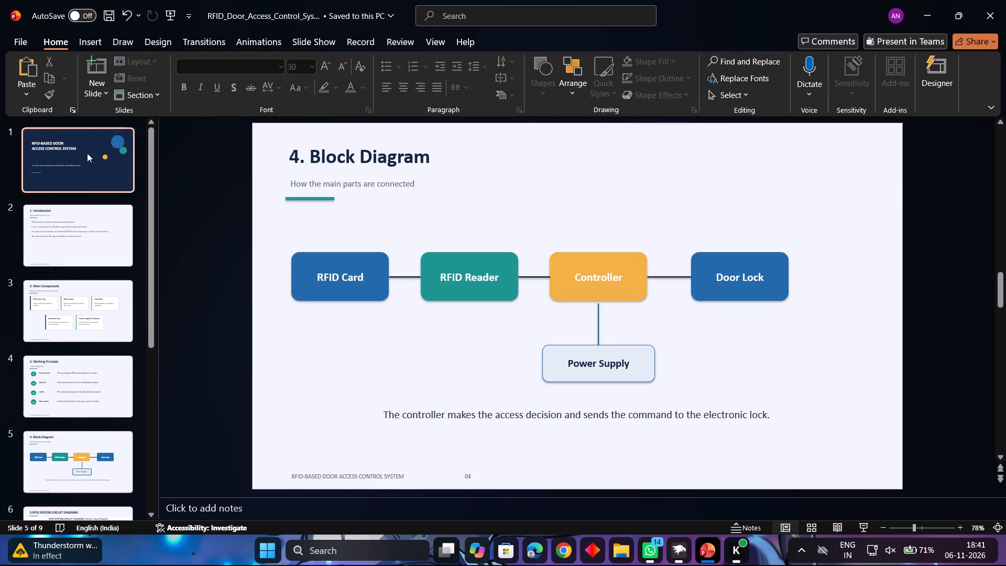
key("Right")
key("Down")
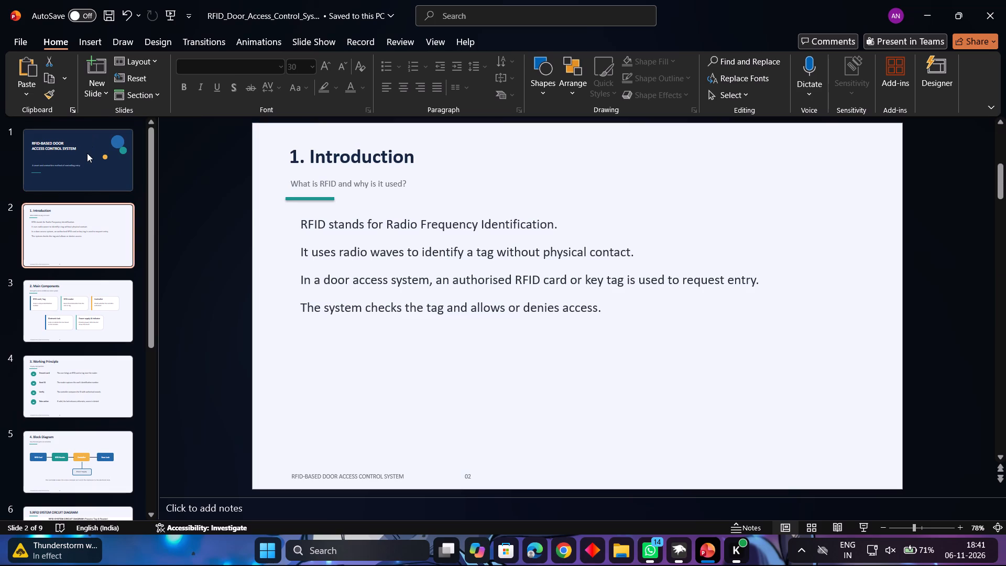
key("Down")
key("Down")
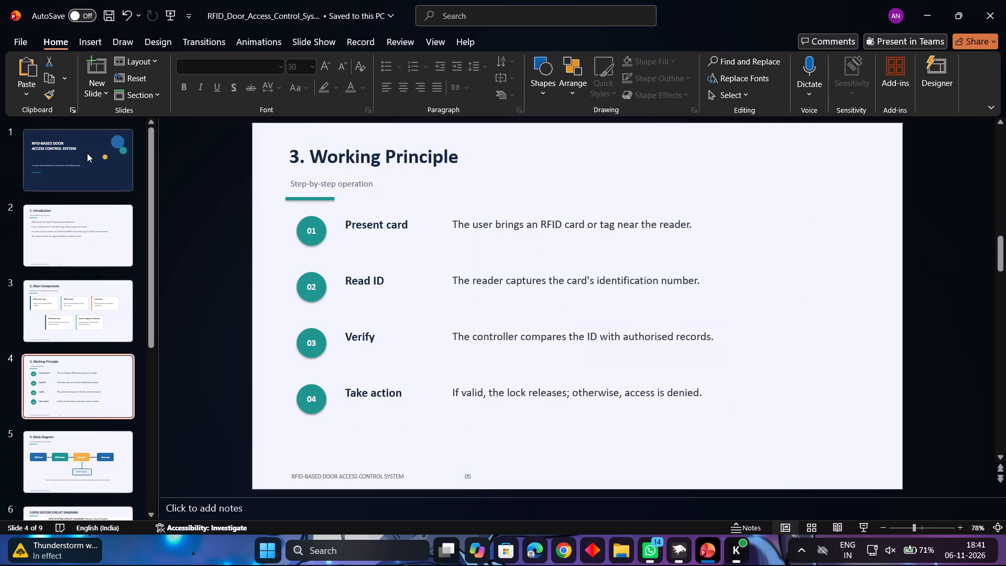
key("Down")
key("Down")
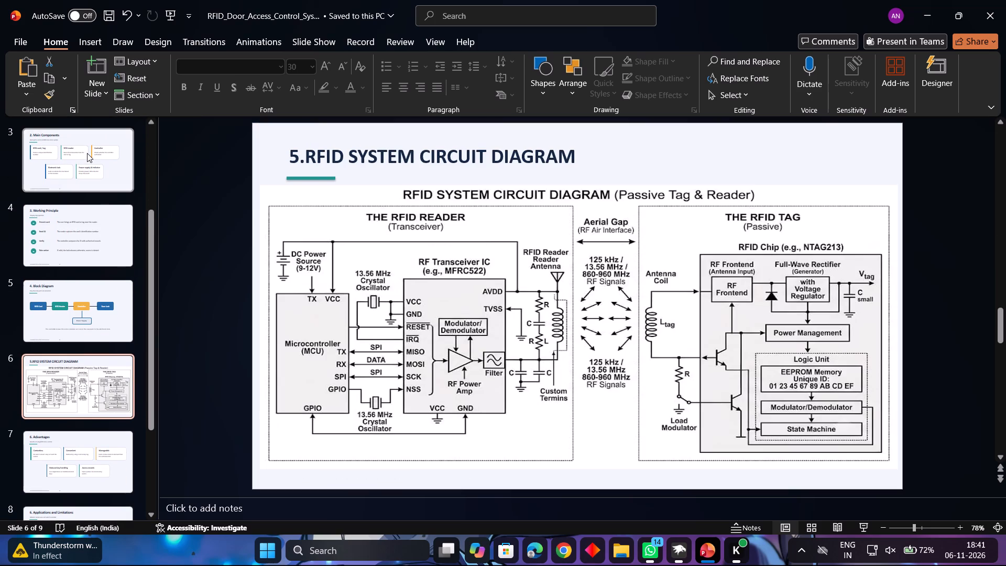
key("Up")
key("Up")
key("Up")
key("Up")
key("Up")
key("Down")
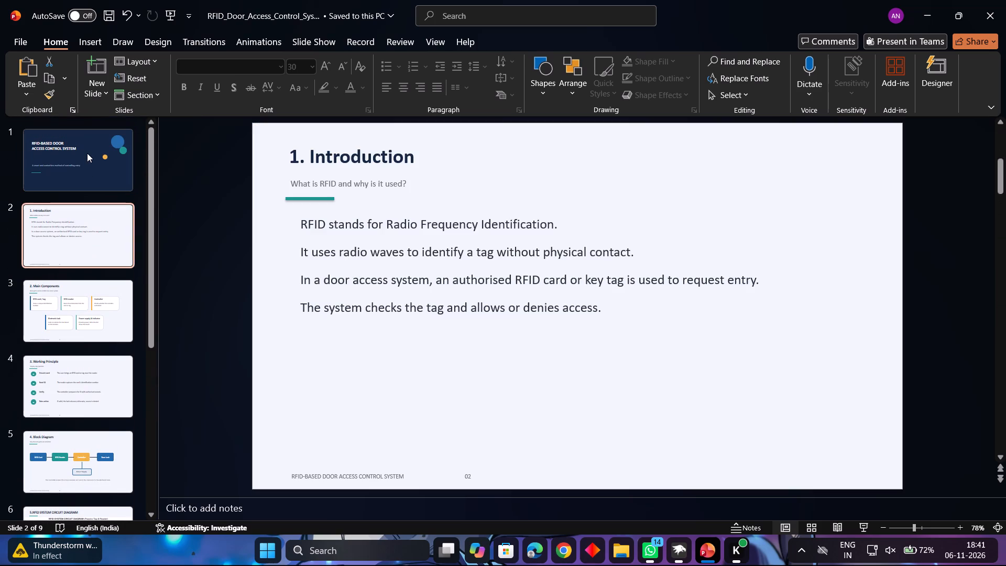
key("Down")
key("Down")
key("Down")
key("Down")
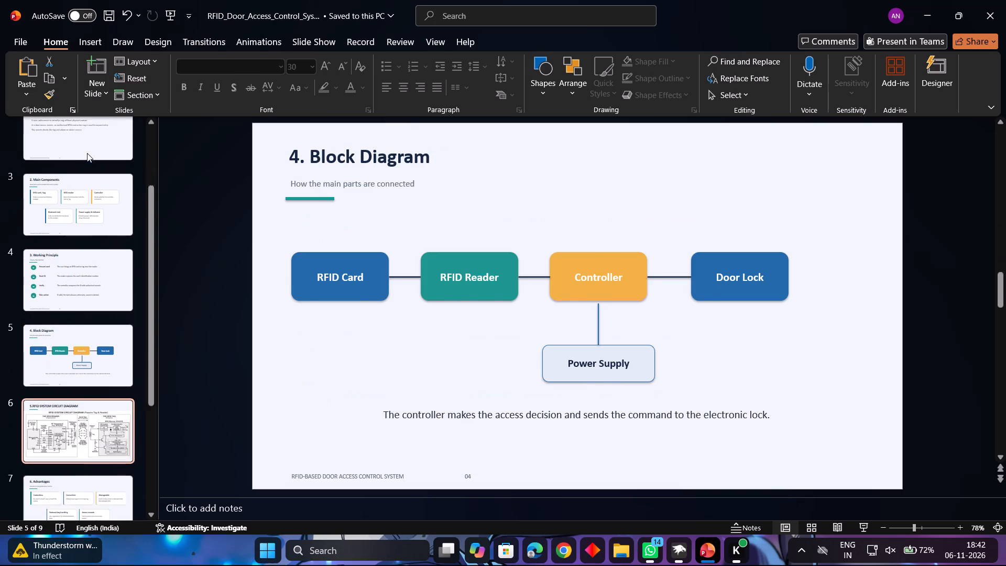
key("Down")
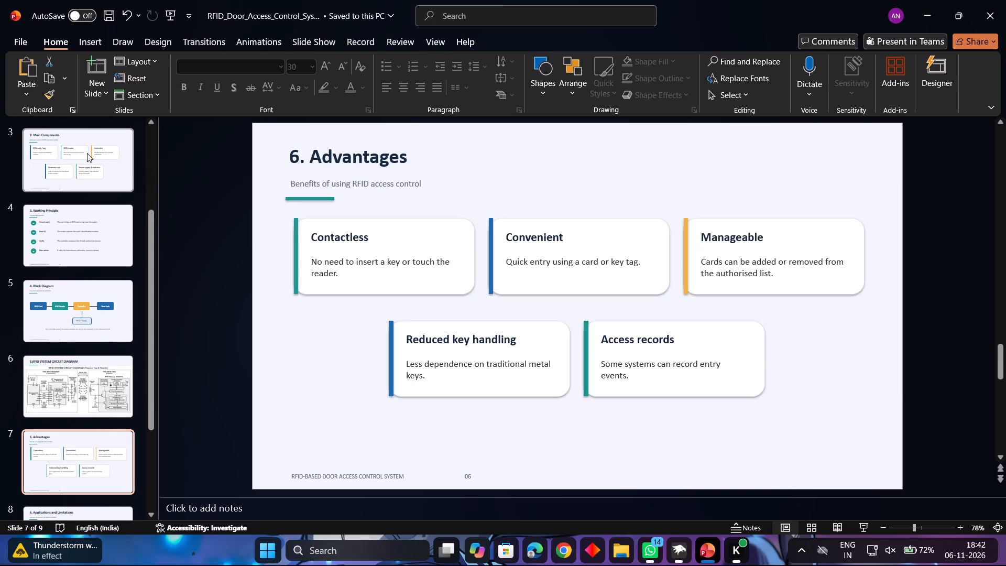
Renumber the heading of the Applications and Limitations slide so it reads 7. Applications and Limitations.
key("Down")
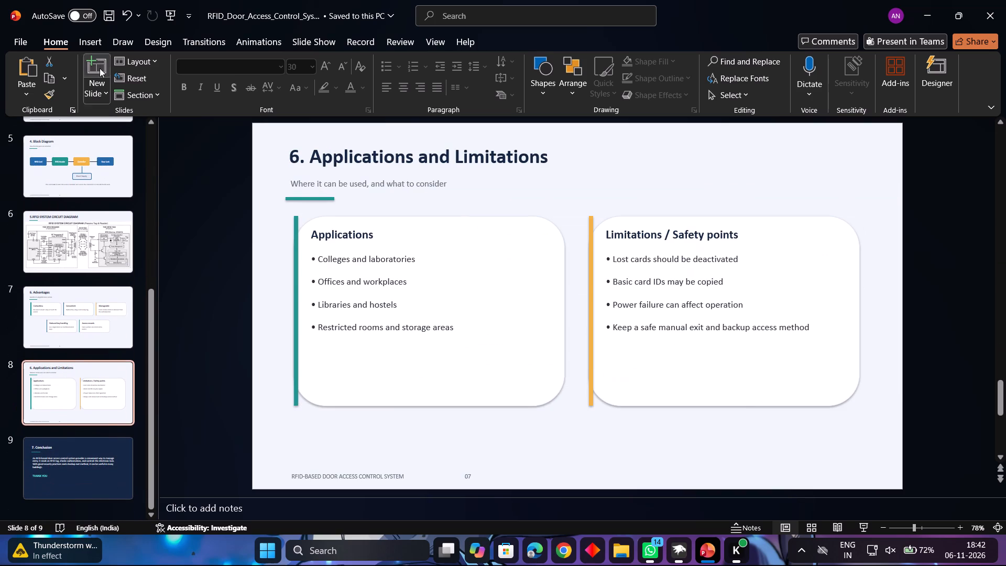
left_click(300, 158)
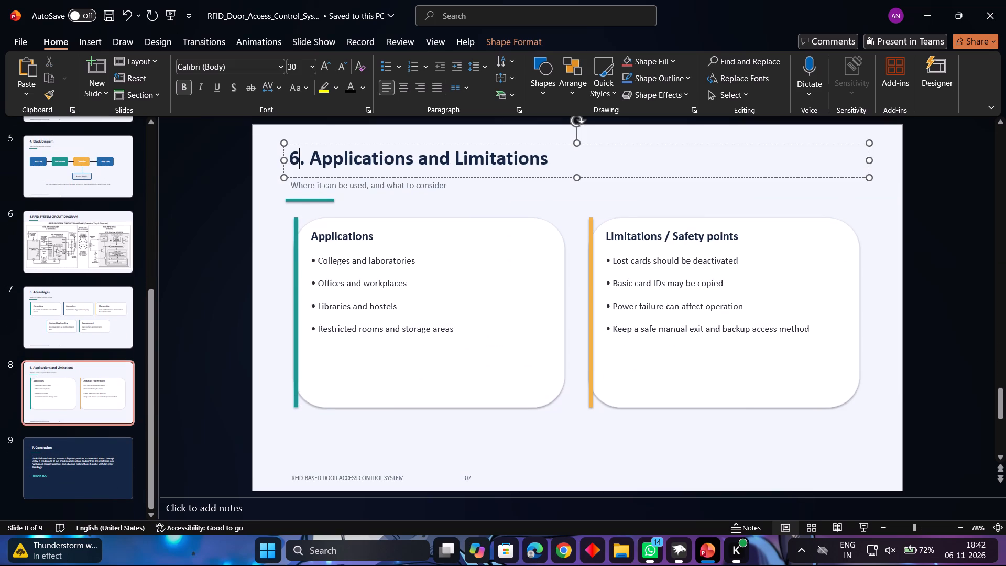
key("BackSpace")
key("7")
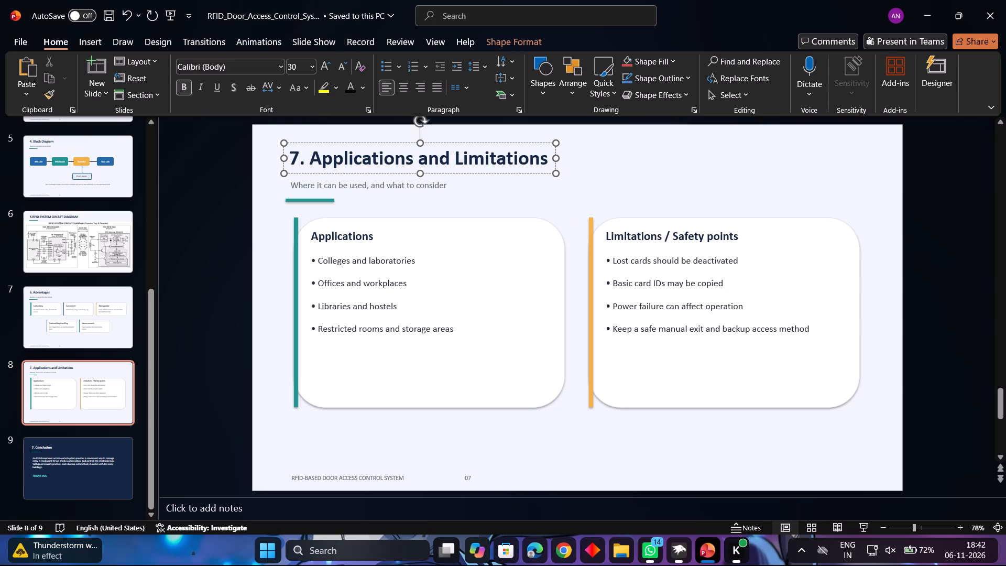
right_click(294, 156)
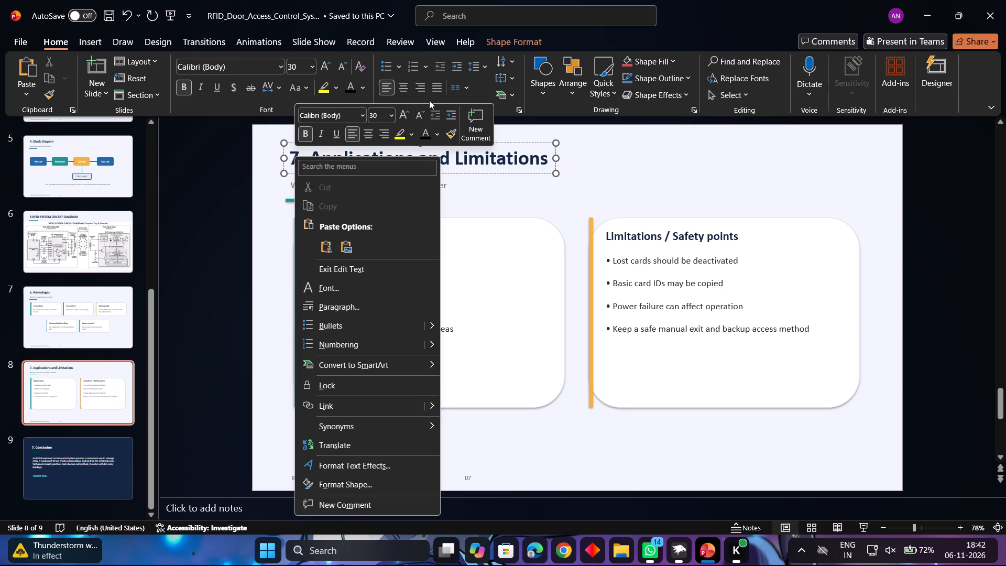
left_click(381, 111)
key("Return")
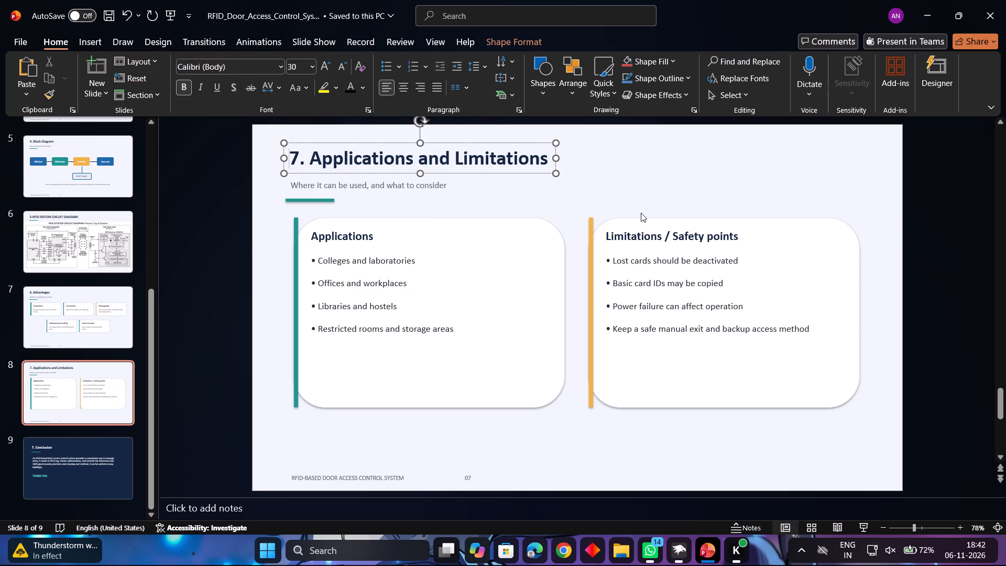
left_click(642, 191)
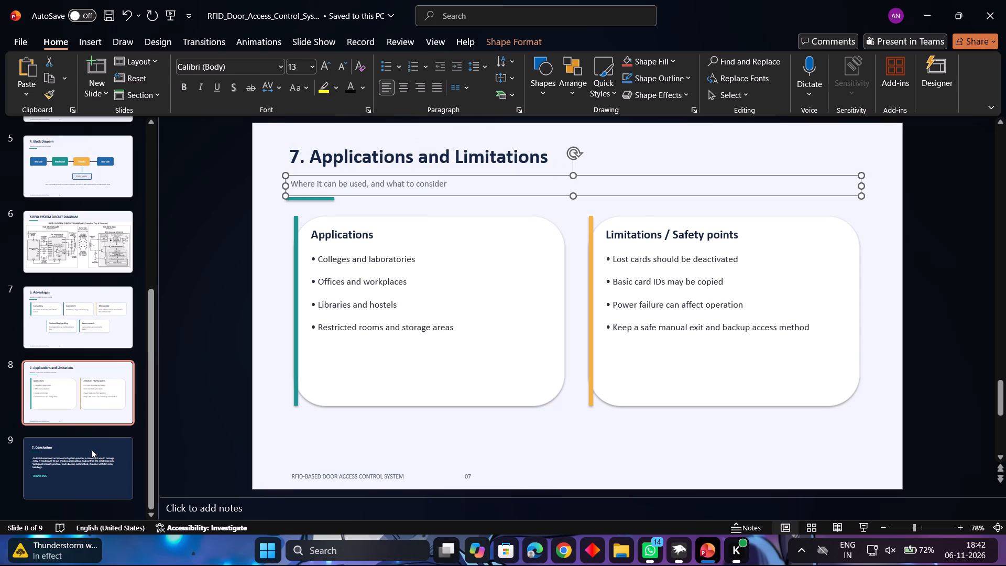
Look over the Conclusion slide, return to the title slide, and save the presentation.
left_click(91, 449)
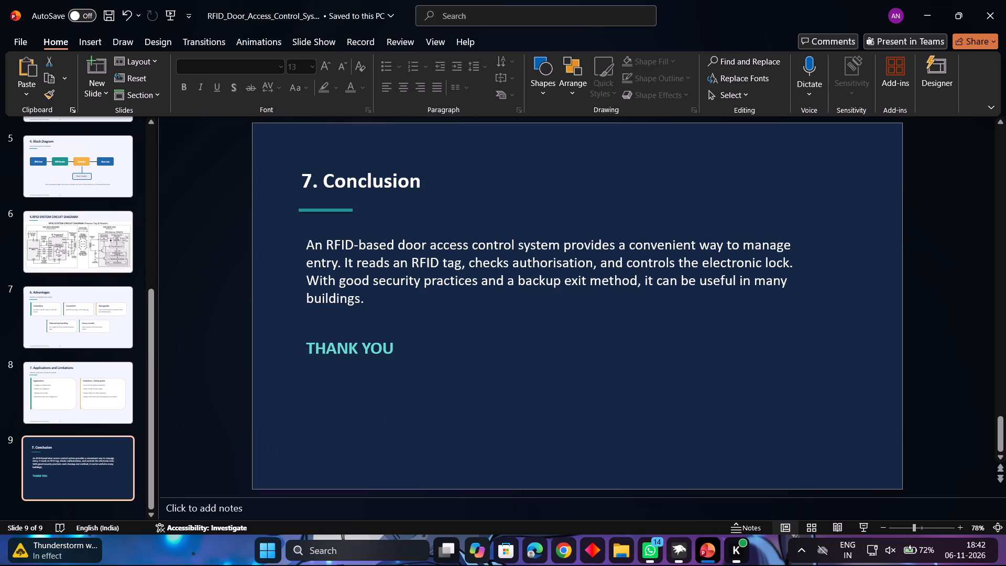
scroll(784, 234, "up", 10)
scroll(784, 234, "up", 14)
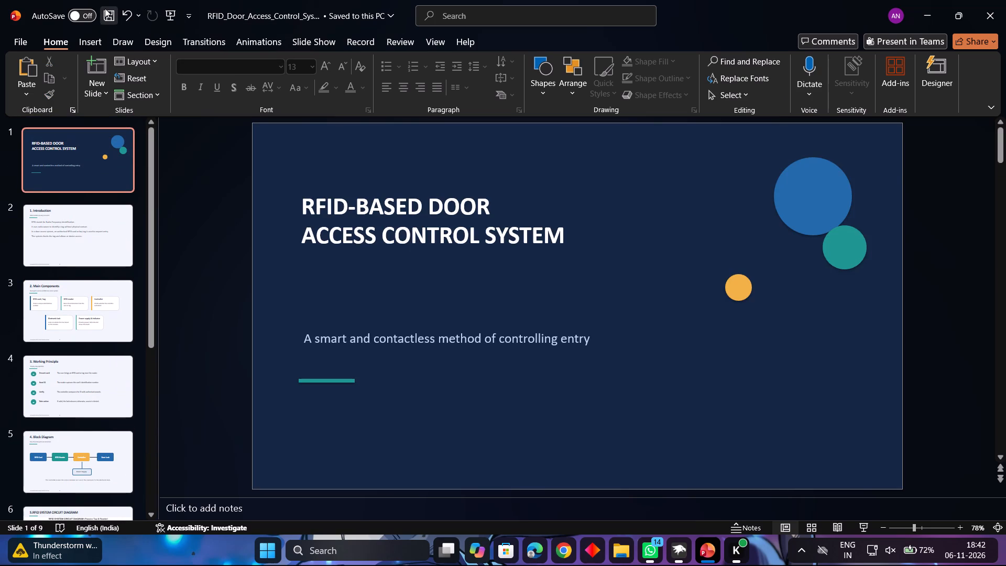
left_click(138, 13)
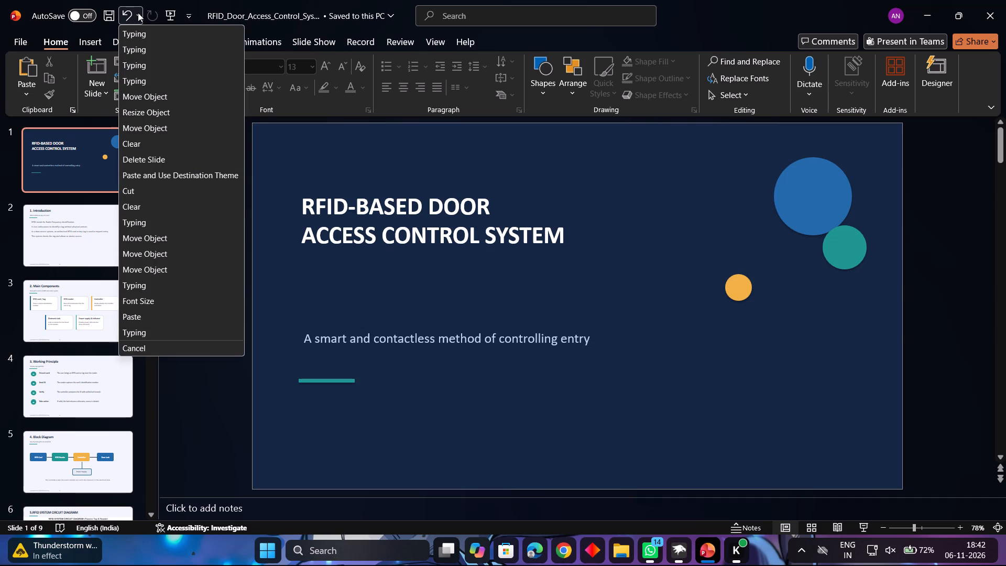
left_click(109, 8)
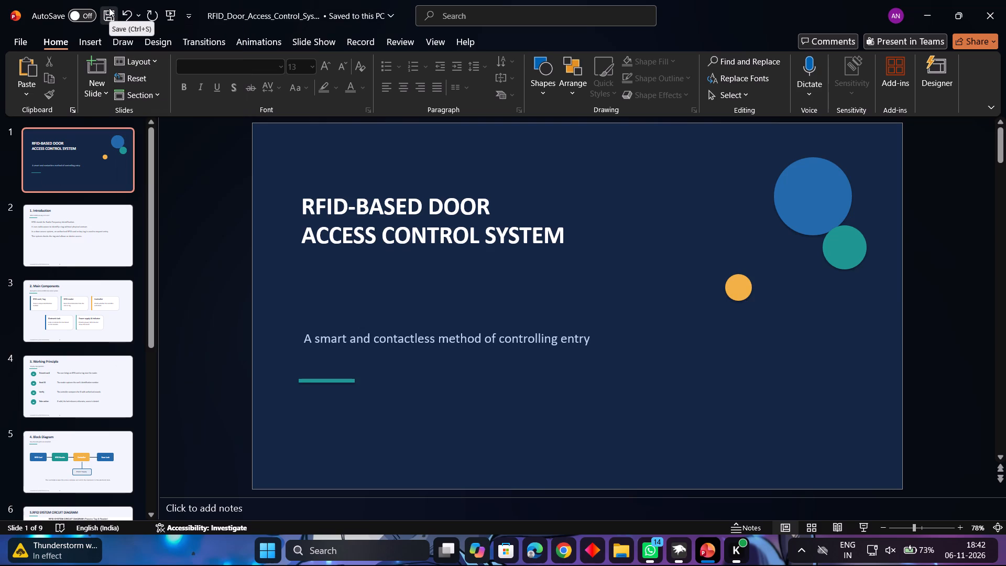
left_click(109, 8)
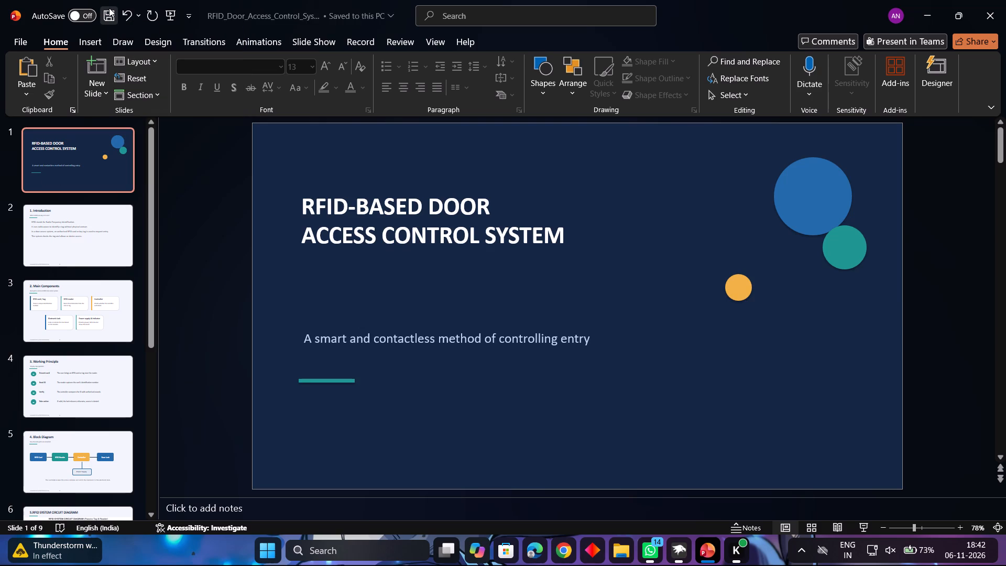
Switch to File Explorer and open the recent image Screenshot (16) for viewing.
left_click(615, 545)
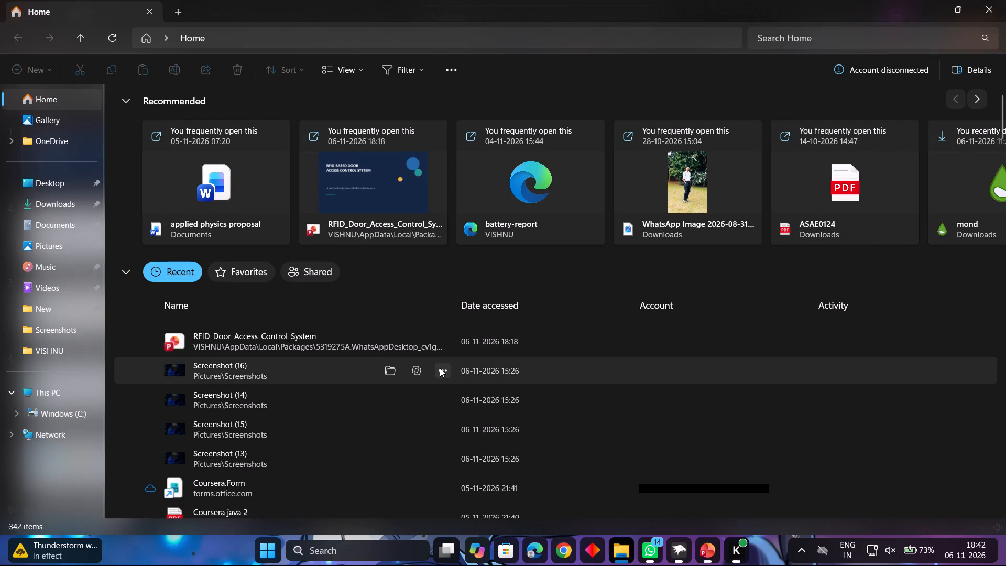
right_click(440, 368)
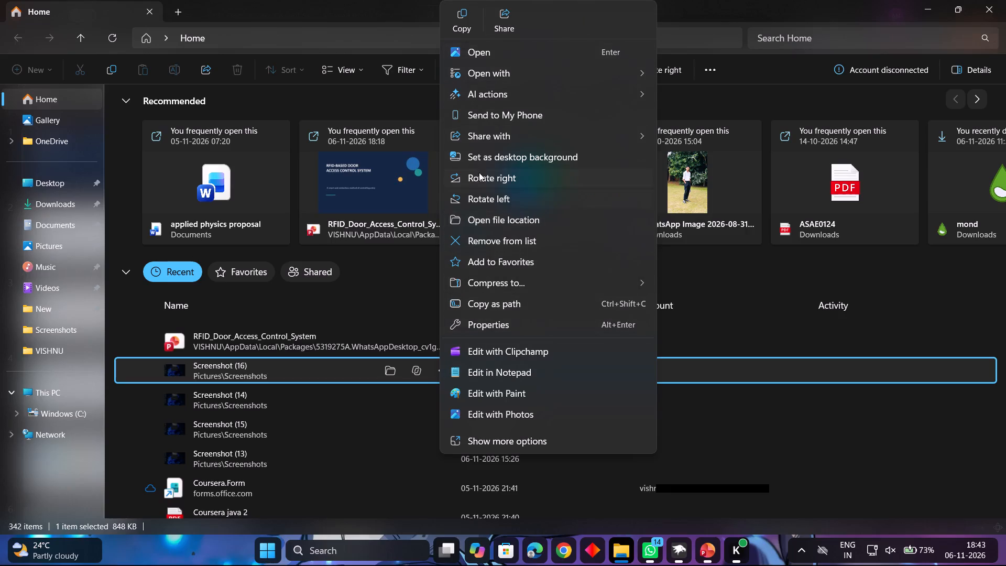
left_click(370, 374)
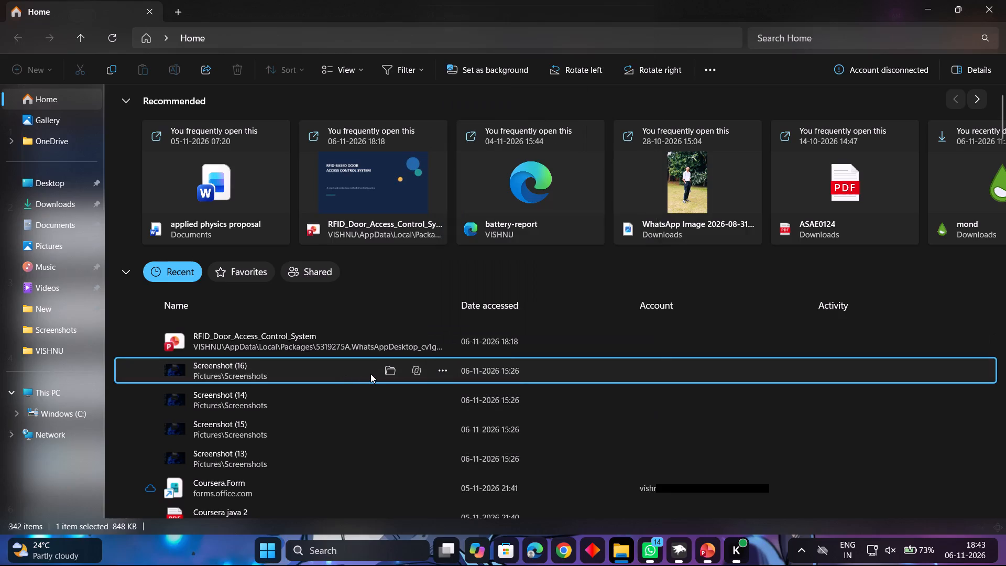
left_click(439, 373)
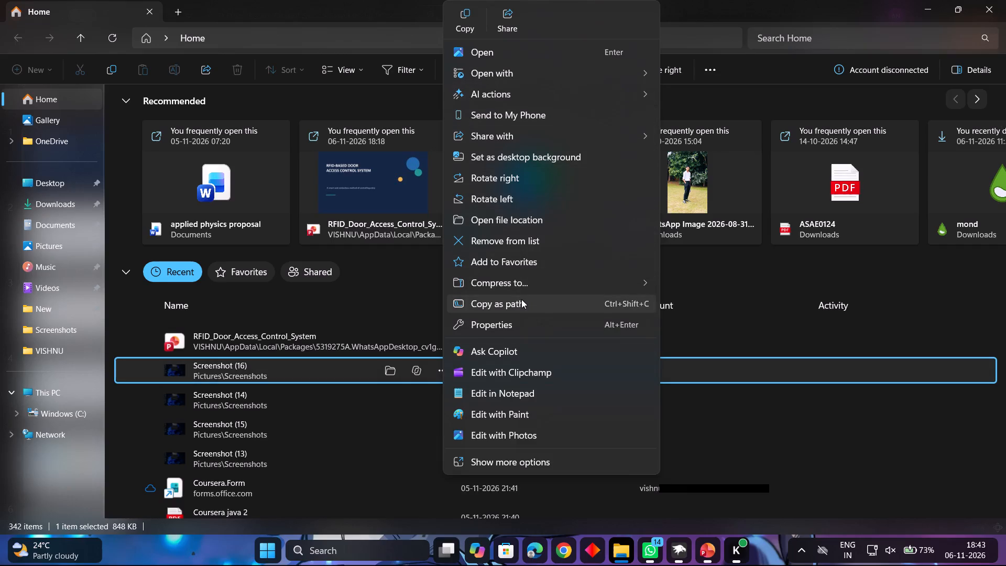
right_click(224, 380)
right_click(224, 380)
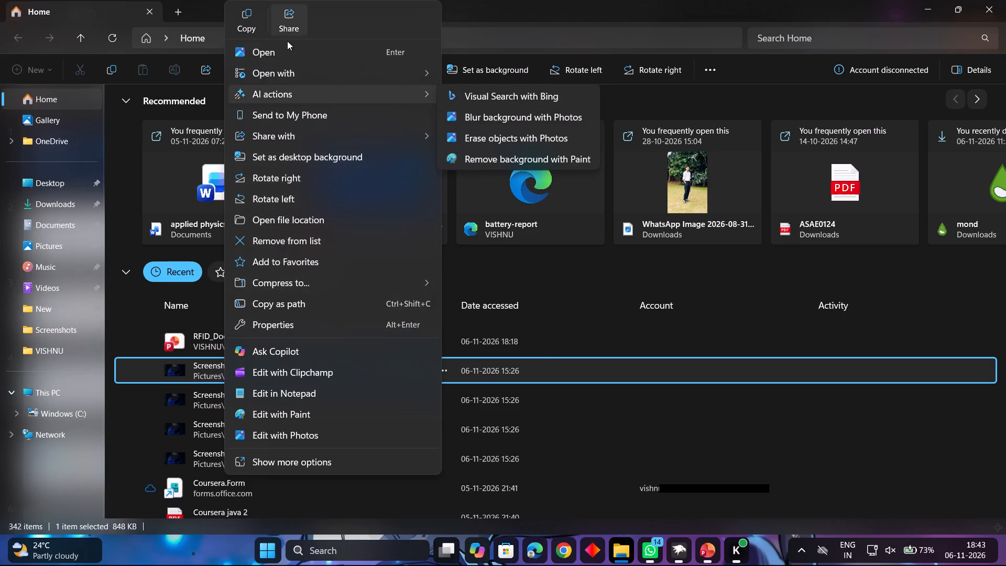
left_click(267, 48)
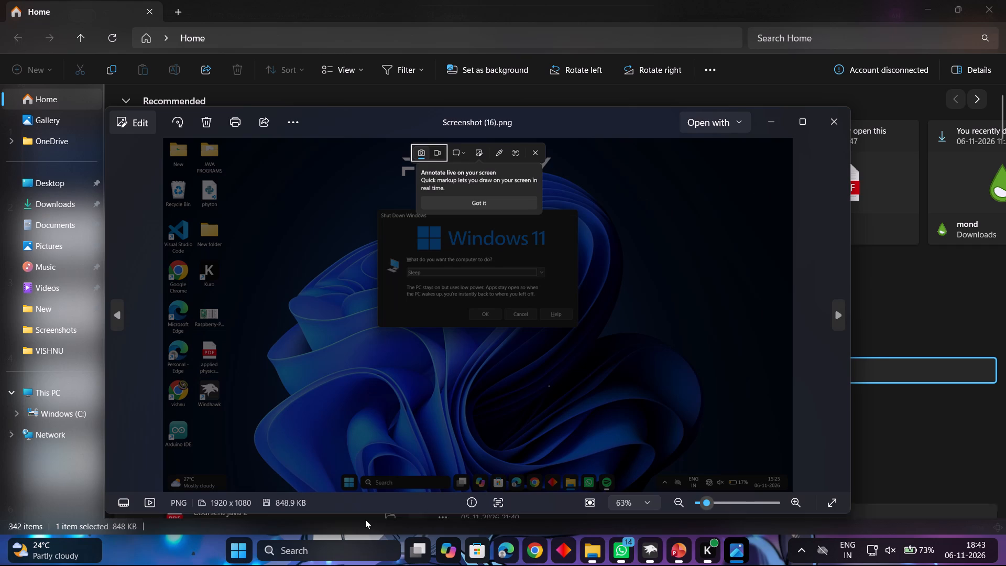
left_click(203, 125)
left_click(429, 351)
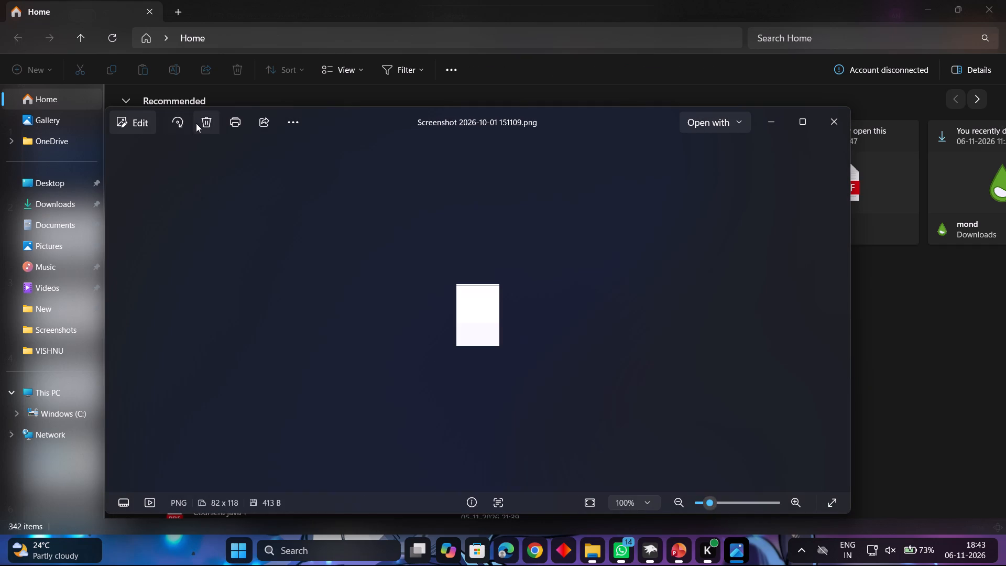
left_click(196, 123)
left_click(418, 349)
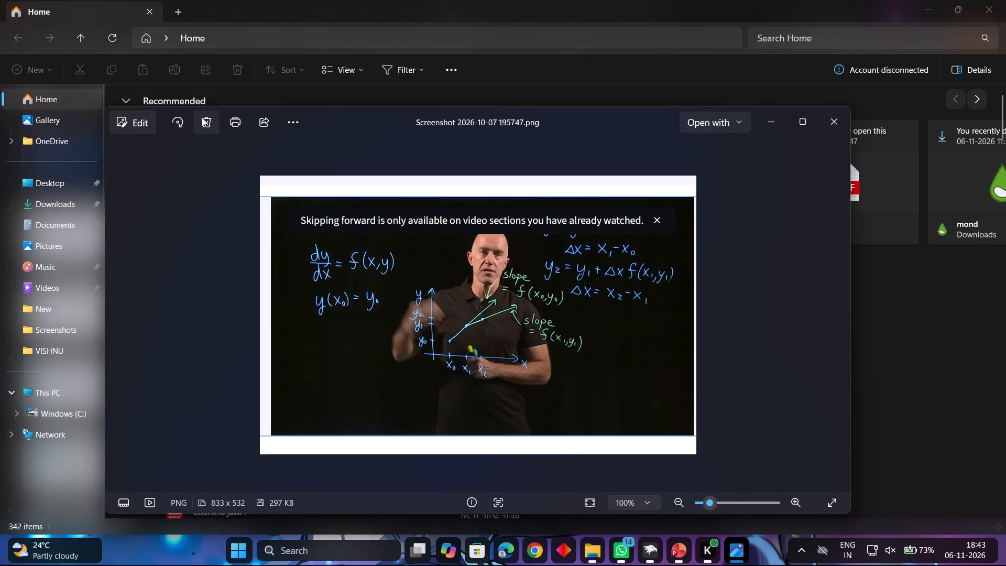
left_click(202, 117)
left_click(440, 357)
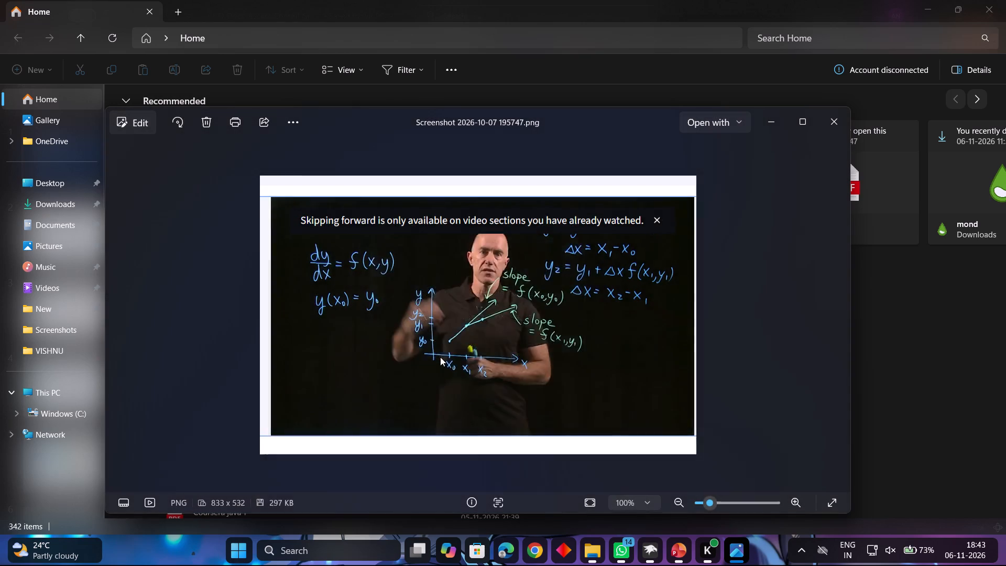
Delete the images Screenshot (15), Screenshot (14) and Screenshot (13) from the photo viewer.
left_click(196, 113)
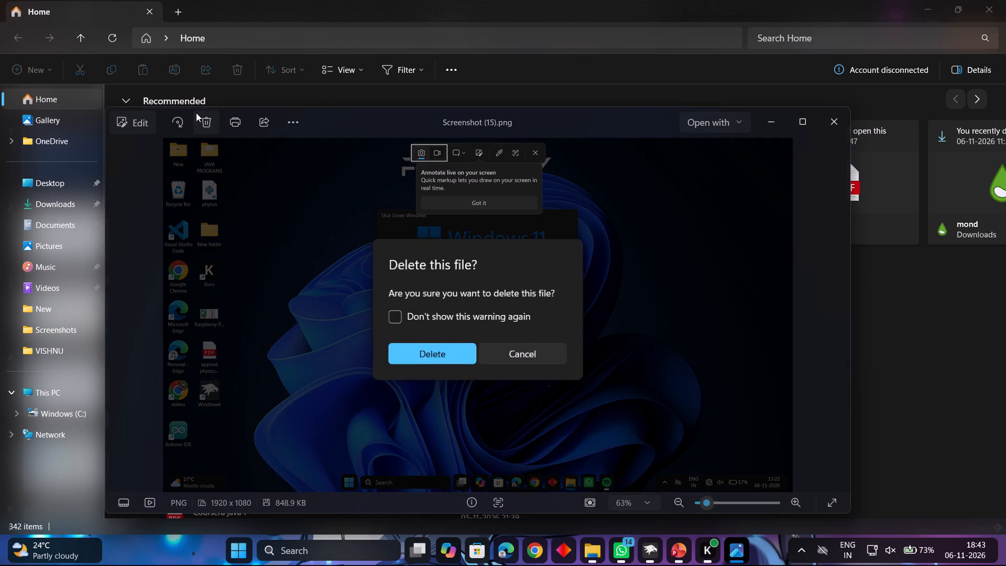
left_click(414, 345)
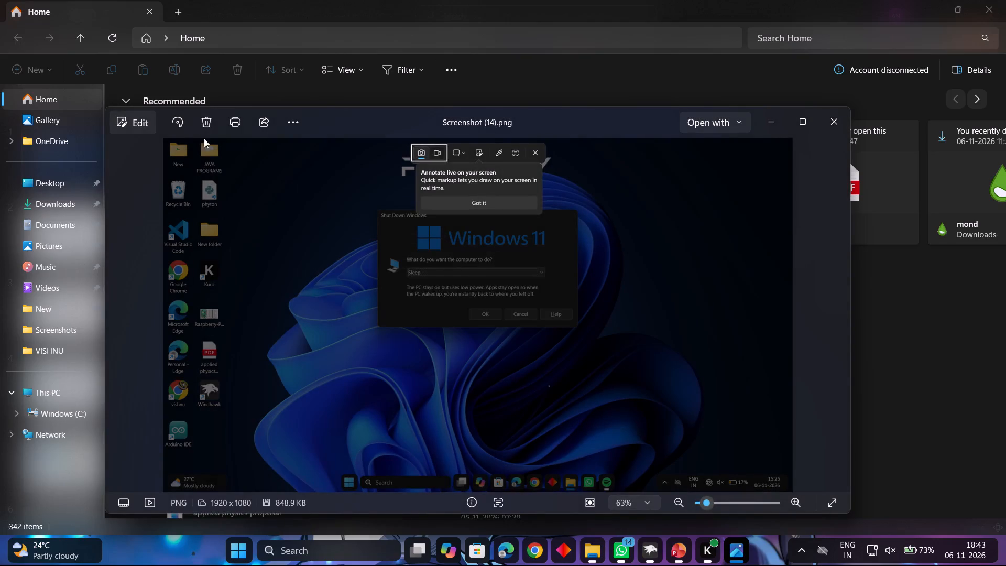
left_click(205, 111)
left_click_drag(434, 367, 432, 352)
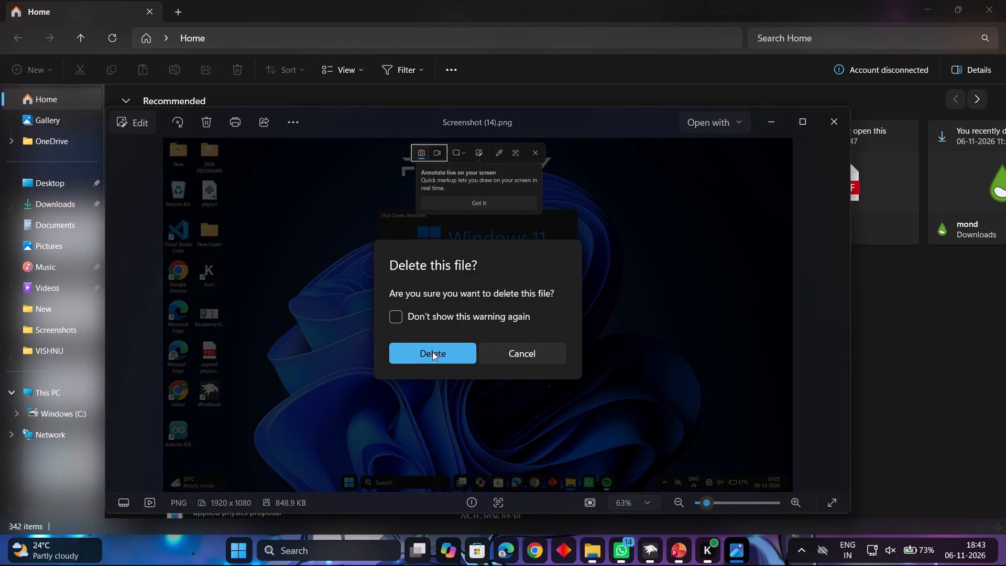
left_click(432, 352)
left_click(215, 123)
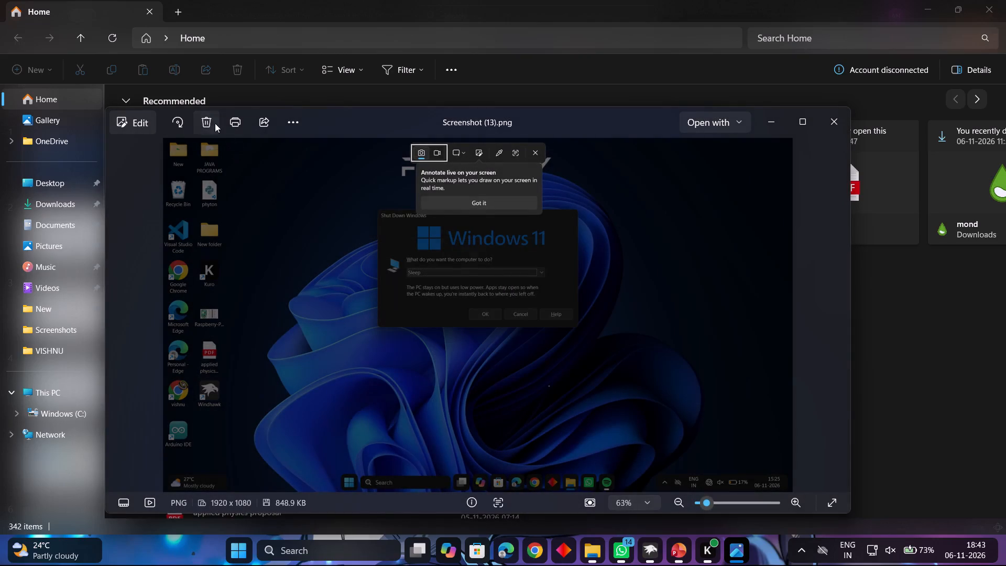
left_click(453, 356)
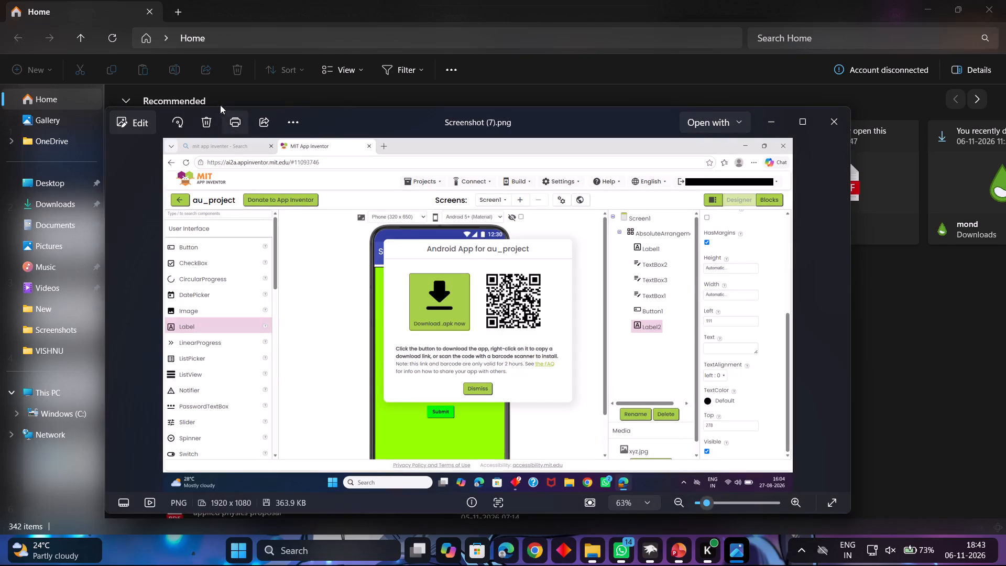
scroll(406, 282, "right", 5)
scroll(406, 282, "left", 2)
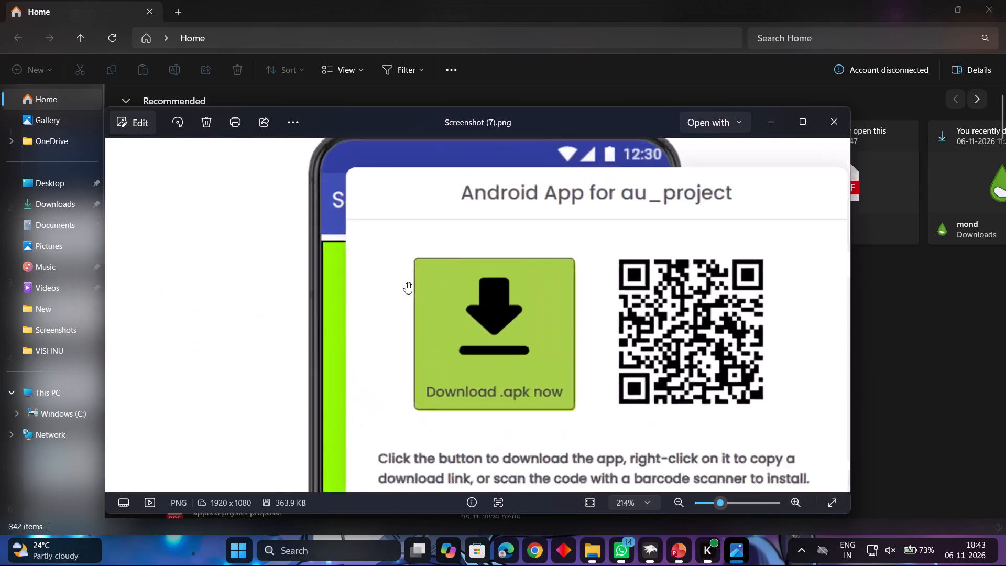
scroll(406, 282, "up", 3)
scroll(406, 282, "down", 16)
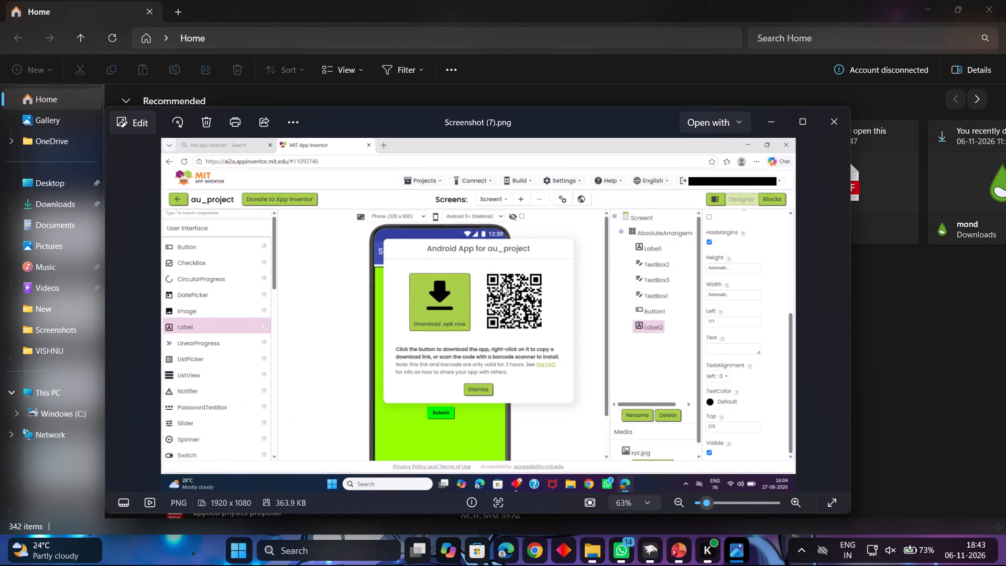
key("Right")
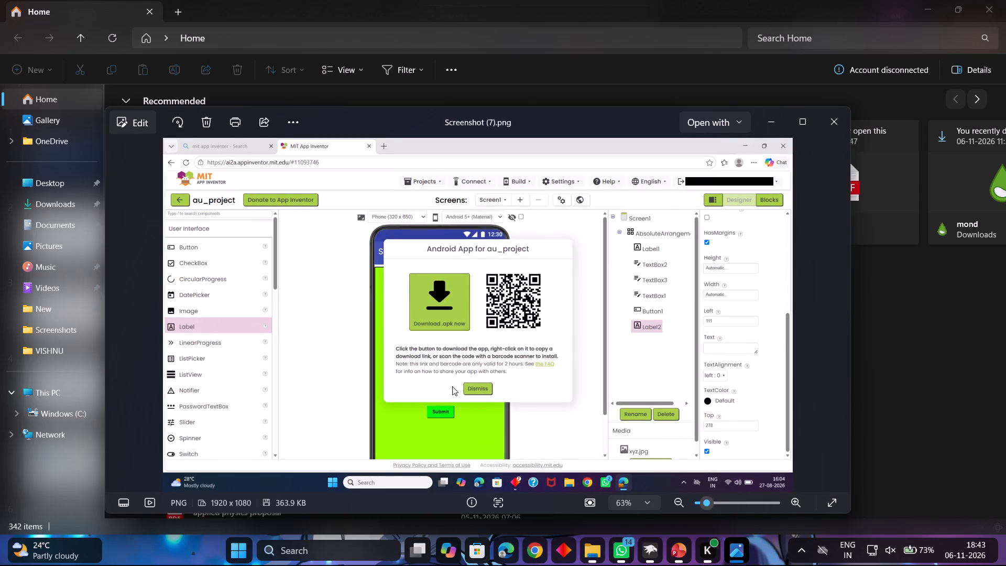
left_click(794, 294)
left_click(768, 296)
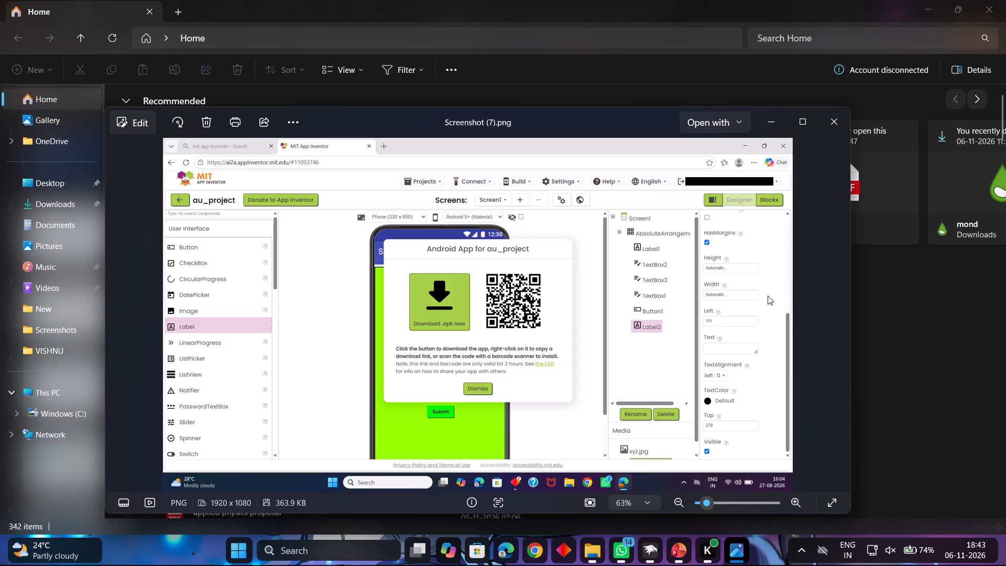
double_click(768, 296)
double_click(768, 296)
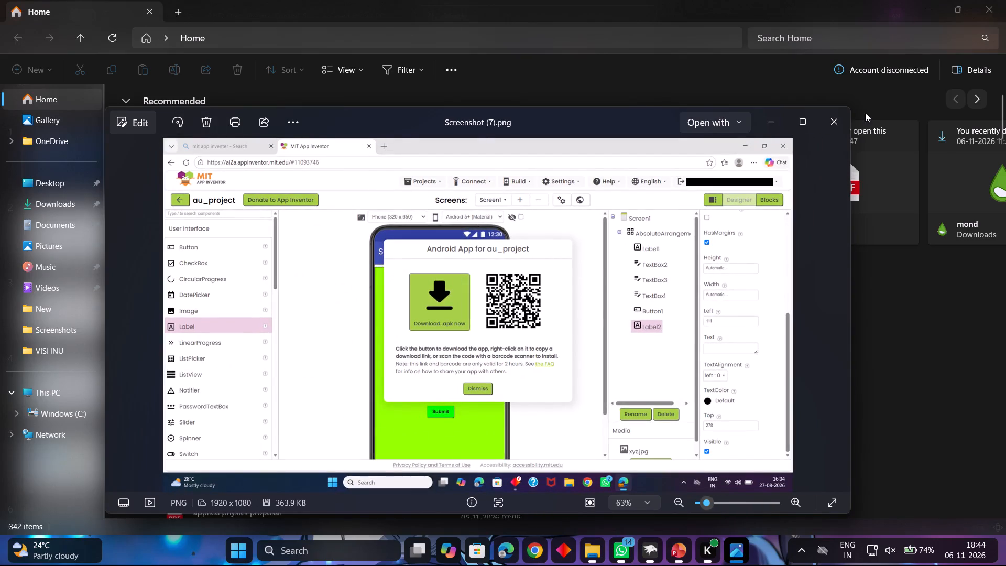
Close the photo viewer showing Screenshot (7) to return to the recent files list.
left_click(835, 114)
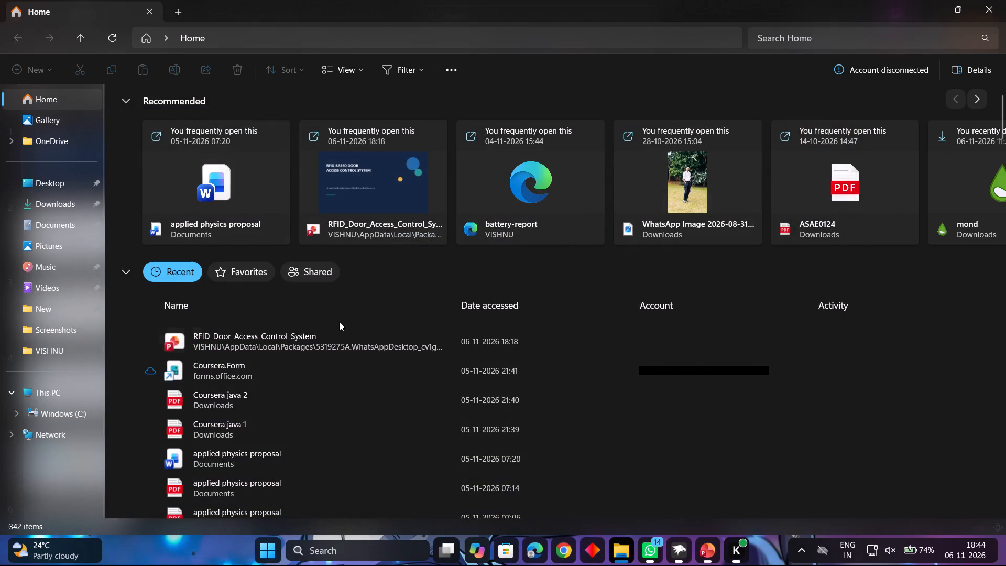
Select the recent presentation RFID_Door_Access_Control_System and show the actions available for that file.
left_click(437, 333)
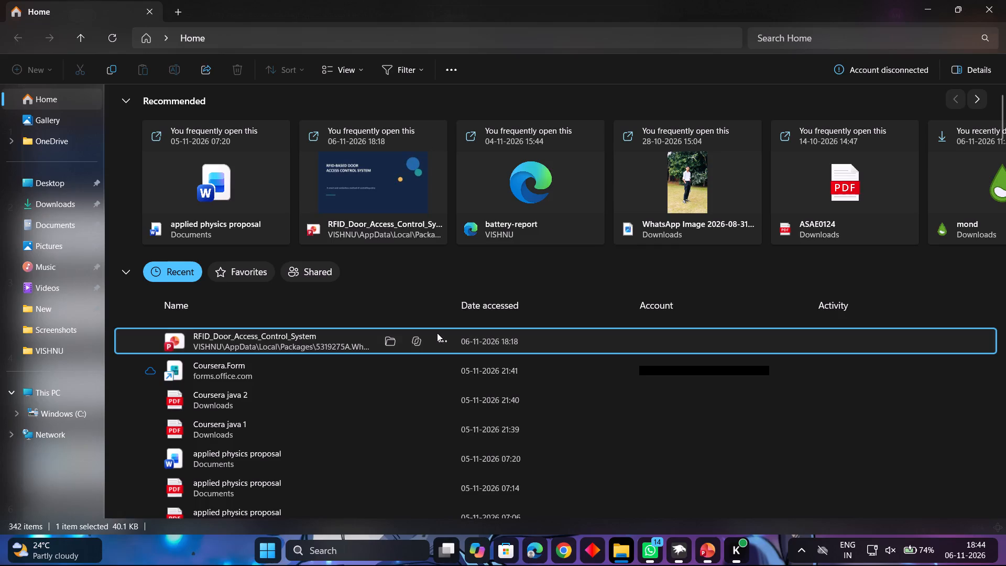
left_click(442, 342)
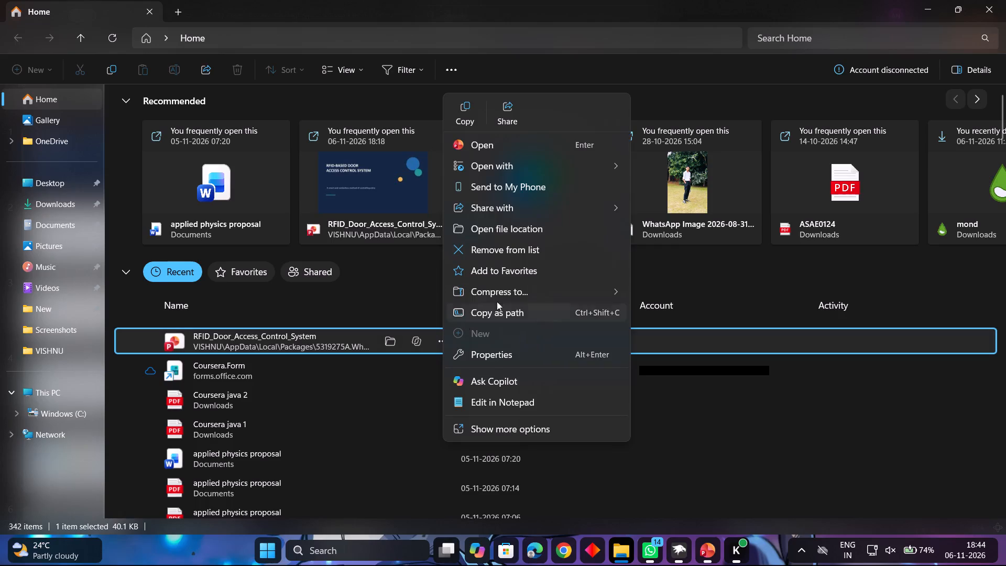
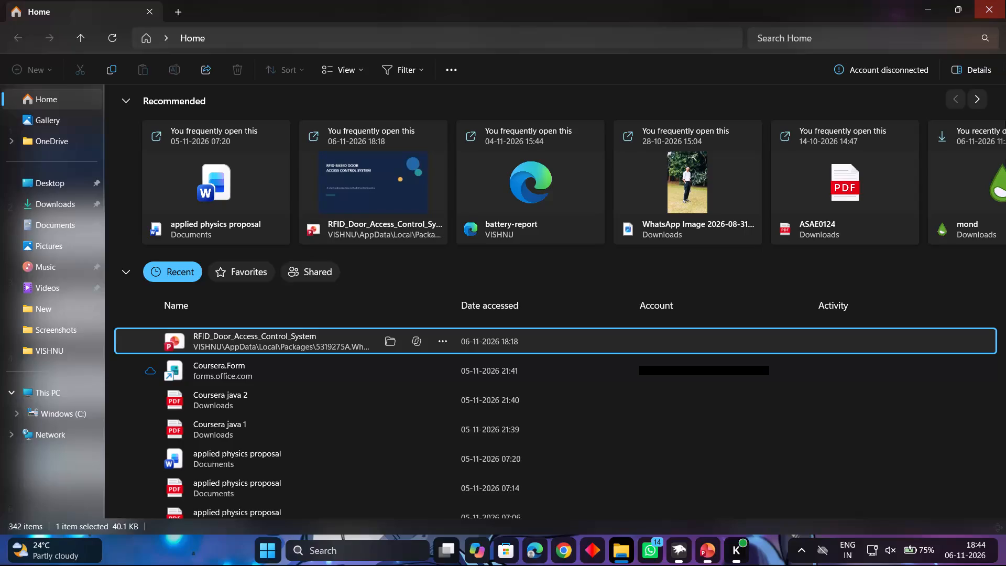
Close the File Explorer window and the saved RFID_Door_Access_Control_System presentation.
left_click(1005, 0)
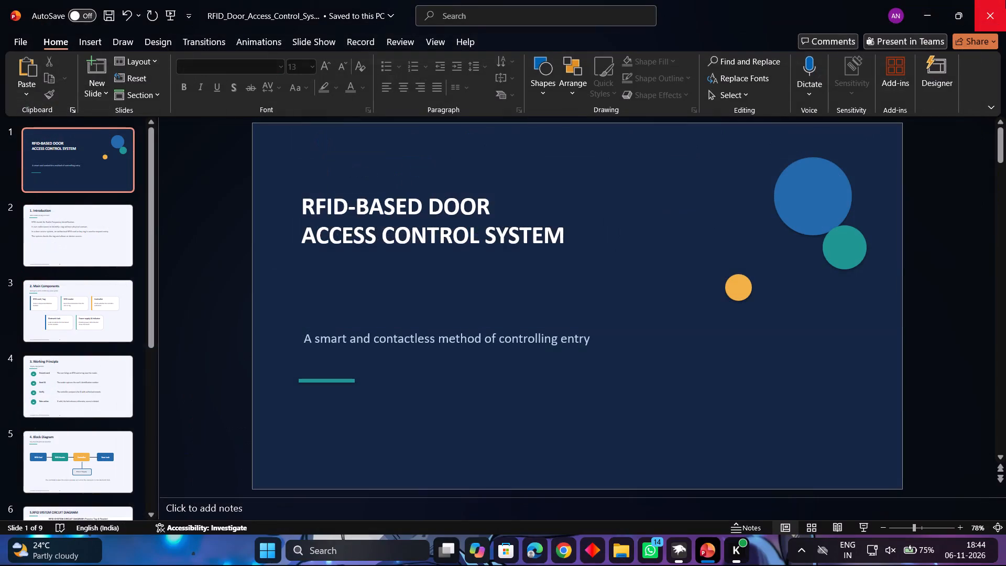
left_click(998, 0)
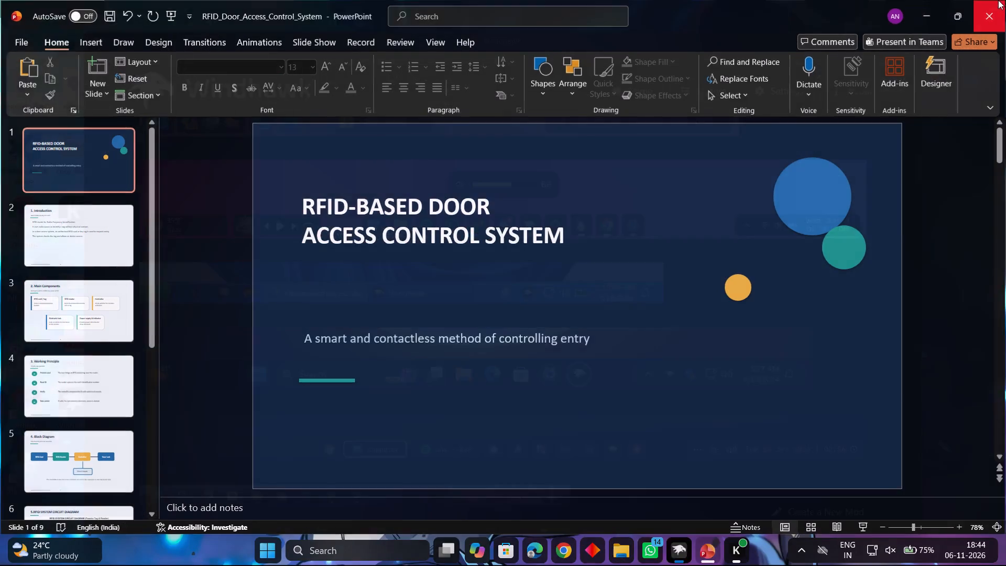